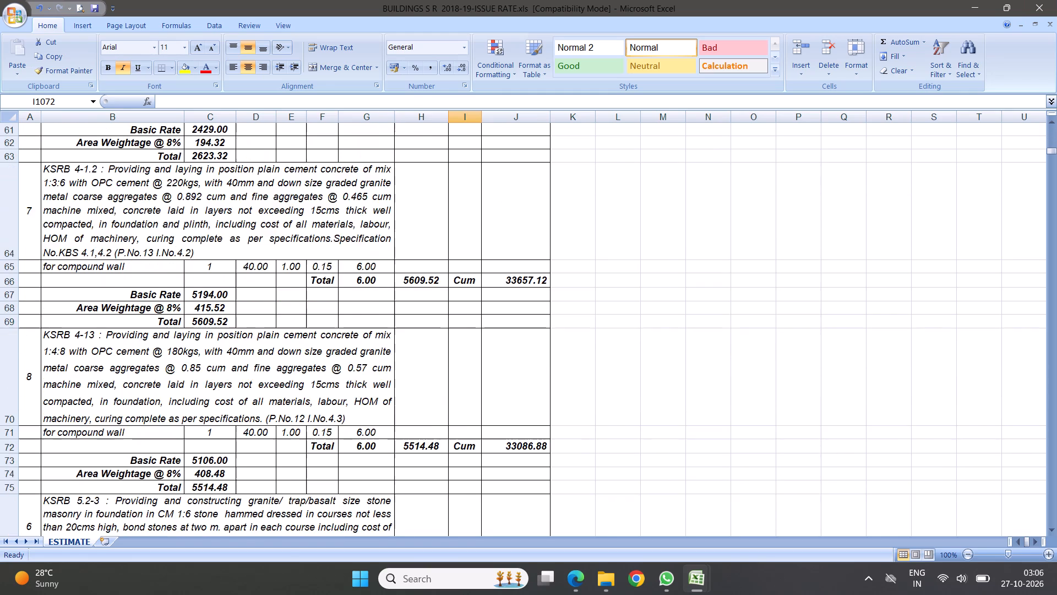
Review the building work items in the ESTIMATE sheet, from the plain cement concrete entries down to the granite flooring entries.
{"action": "scroll", "coordinate": [330, 354], "scroll_direction": "down", "scroll_amount": 15}
{"action": "scroll", "coordinate": [326, 313], "scroll_direction": "down", "scroll_amount": 6}
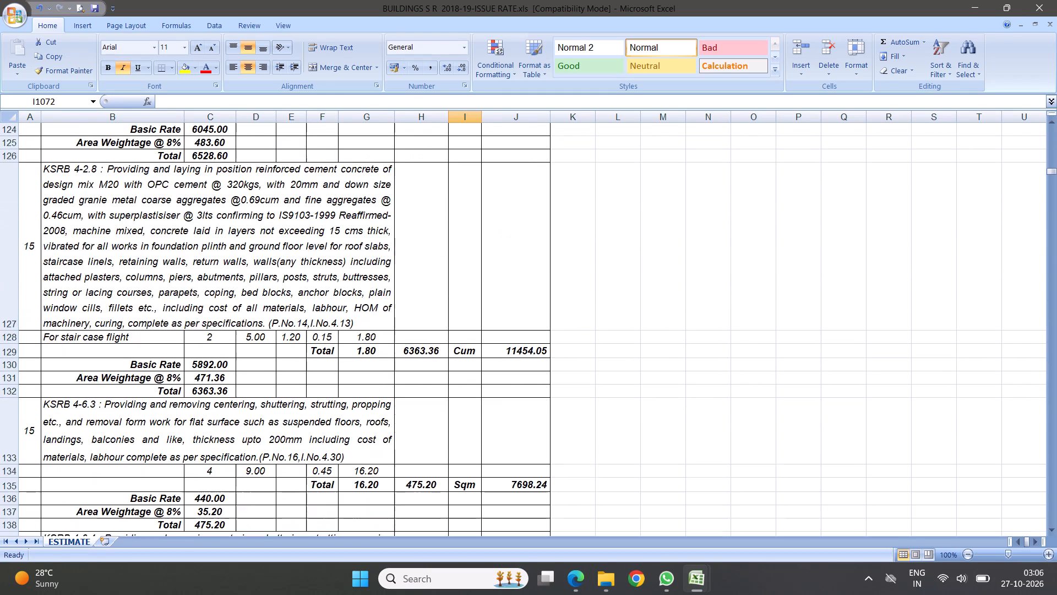
{"action": "scroll", "coordinate": [284, 312], "scroll_direction": "down", "scroll_amount": 15}
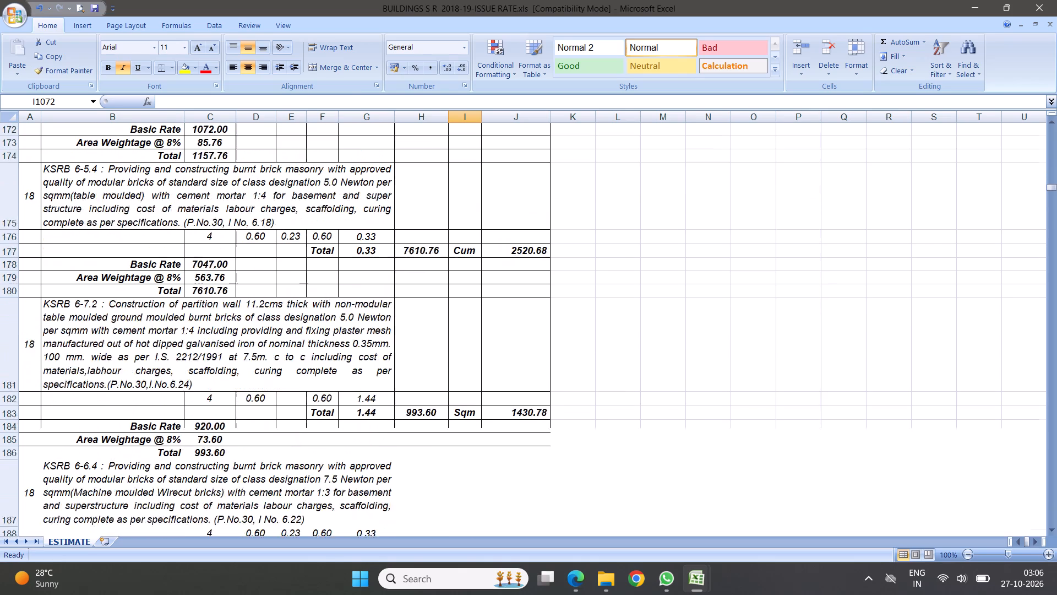
{"action": "scroll", "coordinate": [300, 320], "scroll_direction": "down", "scroll_amount": 13}
{"action": "scroll", "coordinate": [315, 317], "scroll_direction": "down", "scroll_amount": 18}
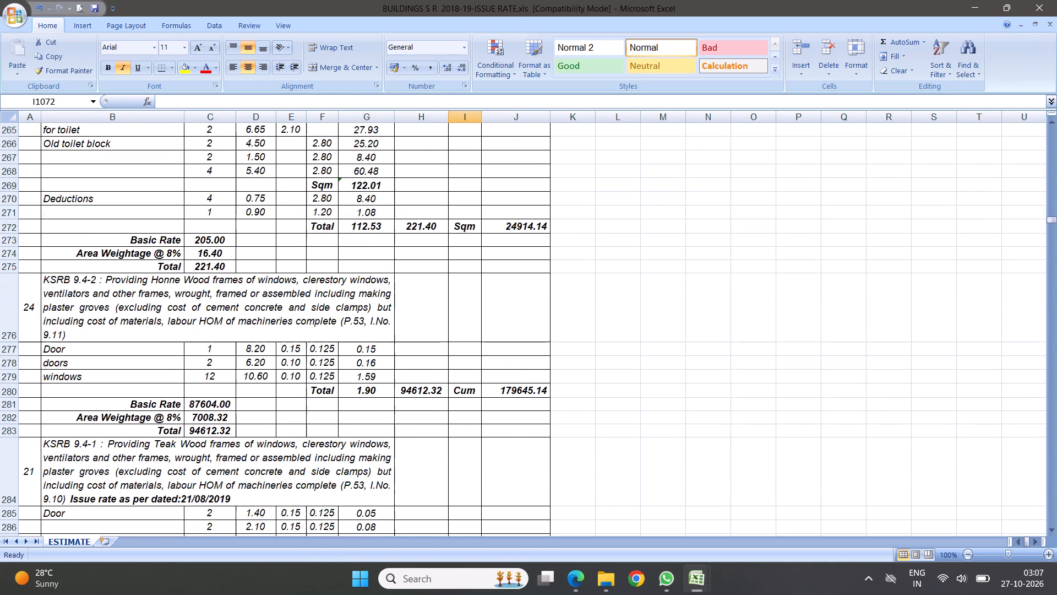
{"action": "scroll", "coordinate": [355, 341], "scroll_direction": "down", "scroll_amount": 17}
{"action": "scroll", "coordinate": [385, 327], "scroll_direction": "down", "scroll_amount": 9}
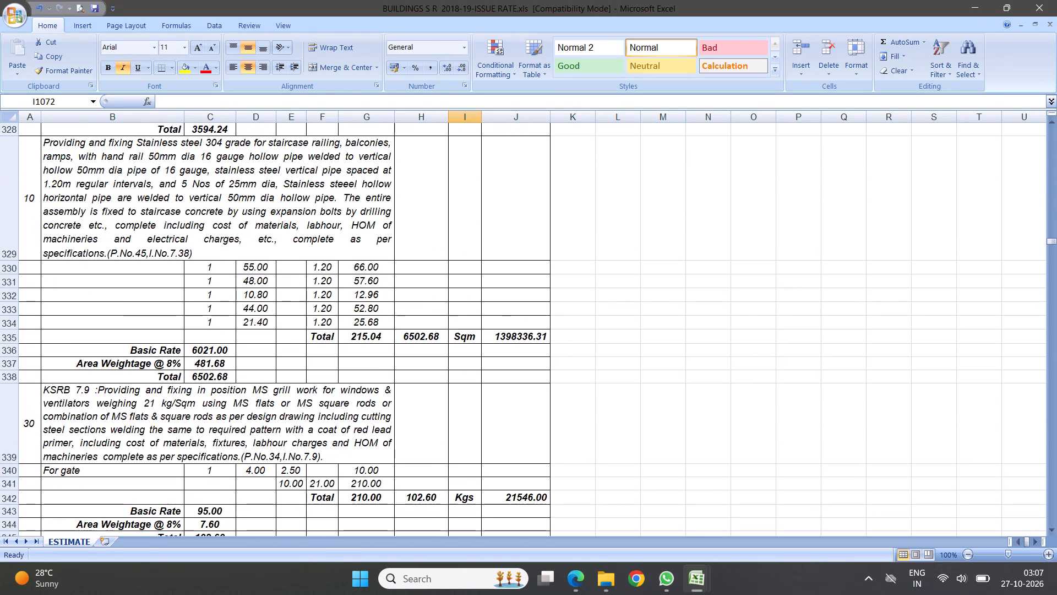
{"action": "scroll", "coordinate": [377, 321], "scroll_direction": "down", "scroll_amount": 19}
{"action": "scroll", "coordinate": [376, 304], "scroll_direction": "down", "scroll_amount": 6}
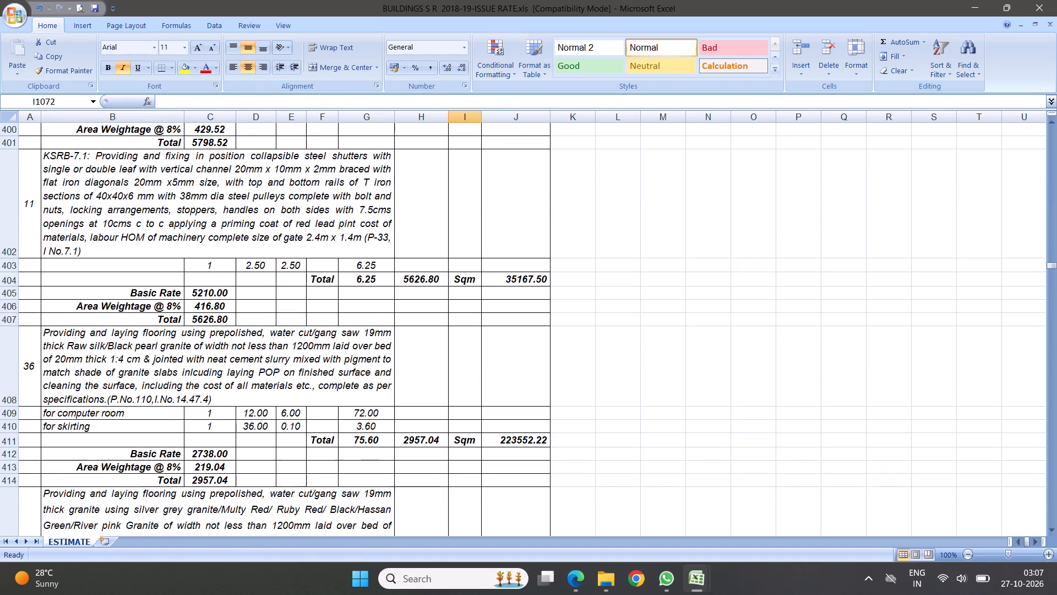
{"action": "scroll", "coordinate": [399, 289], "scroll_direction": "down", "scroll_amount": 12}
{"action": "scroll", "coordinate": [461, 259], "scroll_direction": "down", "scroll_amount": 7}
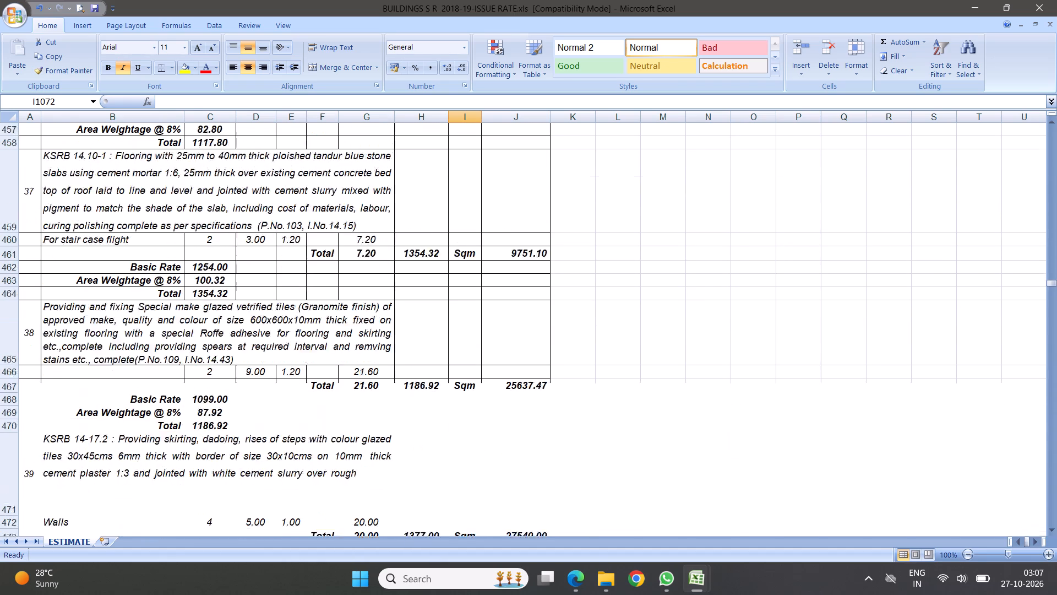
{"action": "scroll", "coordinate": [467, 279], "scroll_direction": "down", "scroll_amount": 10}
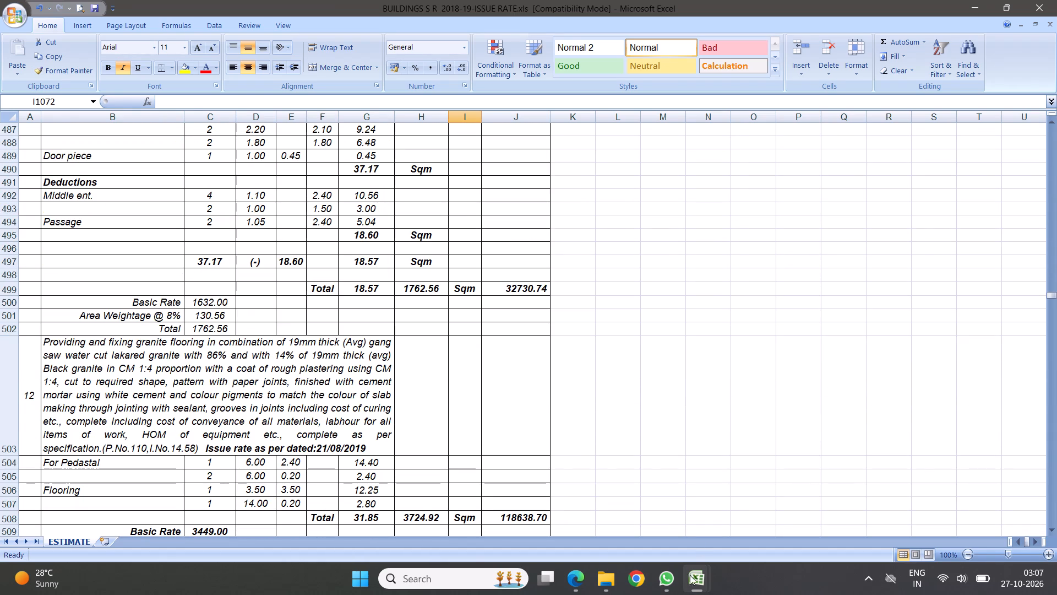
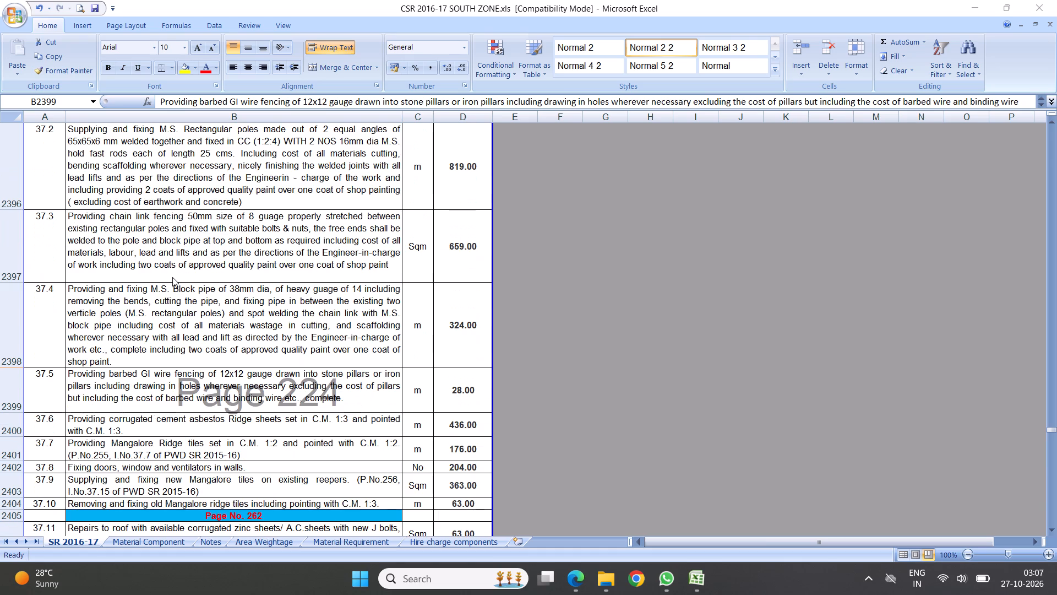
Look through the repair items of section 37 and the soil stabilisation items of section 38 in the SR 2016-17 sheet.
{"action": "scroll", "coordinate": [432, 300], "scroll_direction": "down", "scroll_amount": 6}
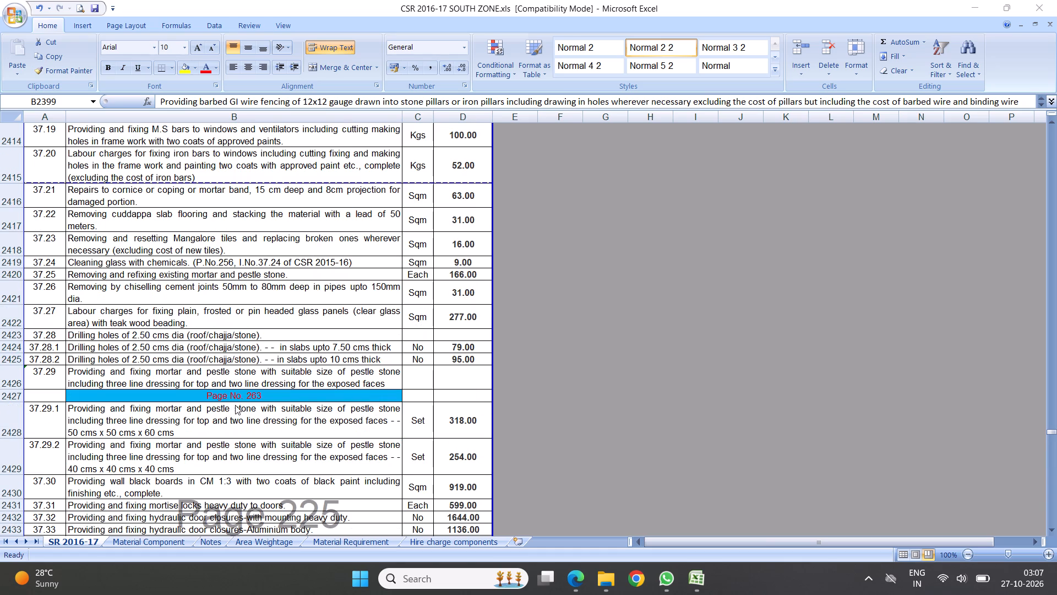
{"action": "scroll", "coordinate": [241, 402], "scroll_direction": "down", "scroll_amount": 7}
{"action": "scroll", "coordinate": [310, 377], "scroll_direction": "down", "scroll_amount": 20}
{"action": "scroll", "coordinate": [310, 377], "scroll_direction": "down", "scroll_amount": 5}
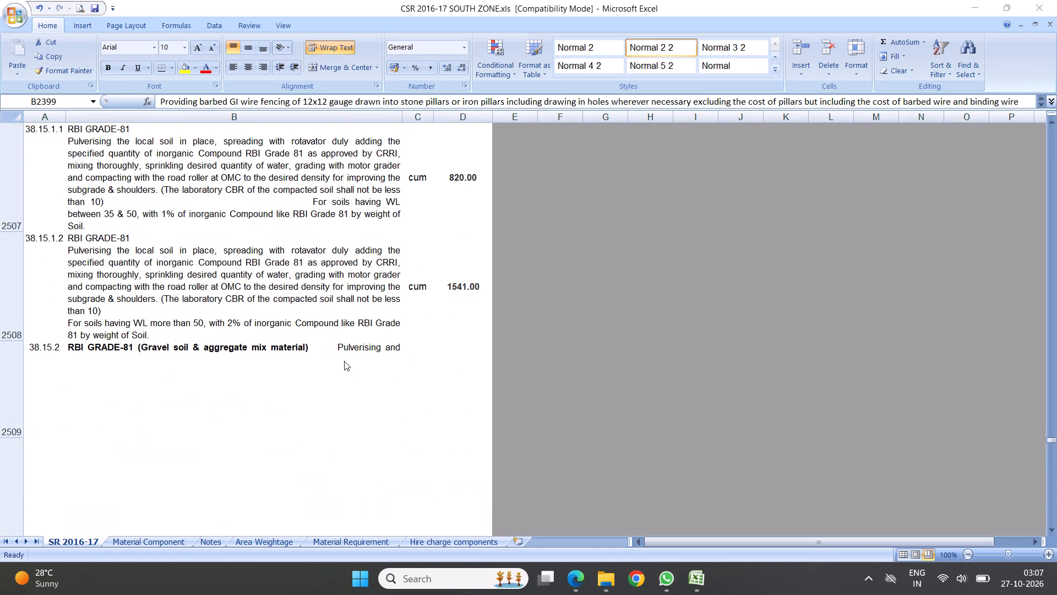
{"action": "scroll", "coordinate": [341, 338], "scroll_direction": "down", "scroll_amount": 6}
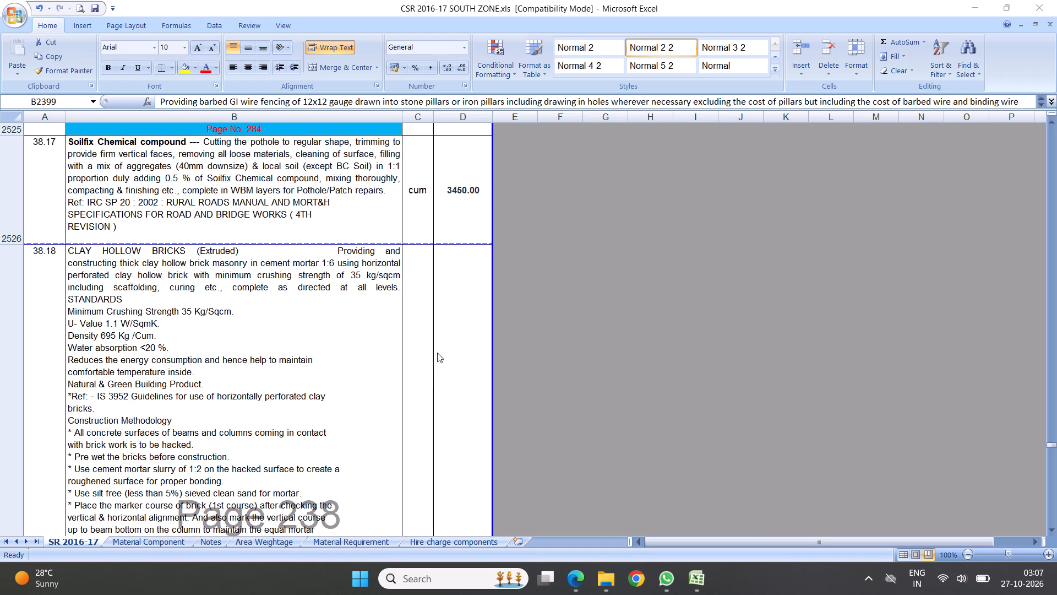
{"action": "left_click", "coordinate": [346, 264]}
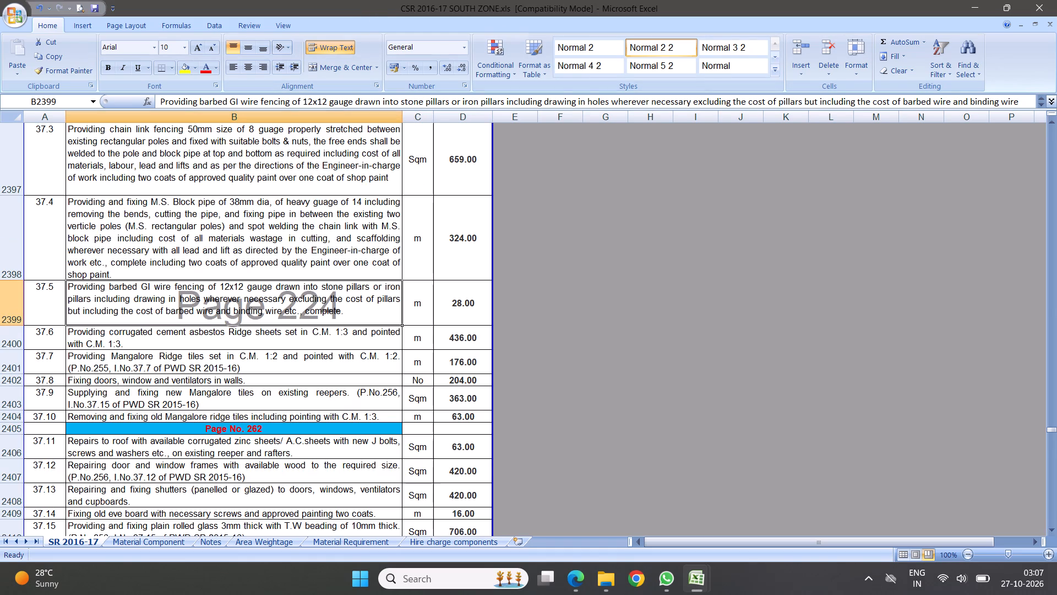
{"action": "left_click_drag", "start_coordinate": [1050, 429], "coordinate": [1051, 413]}
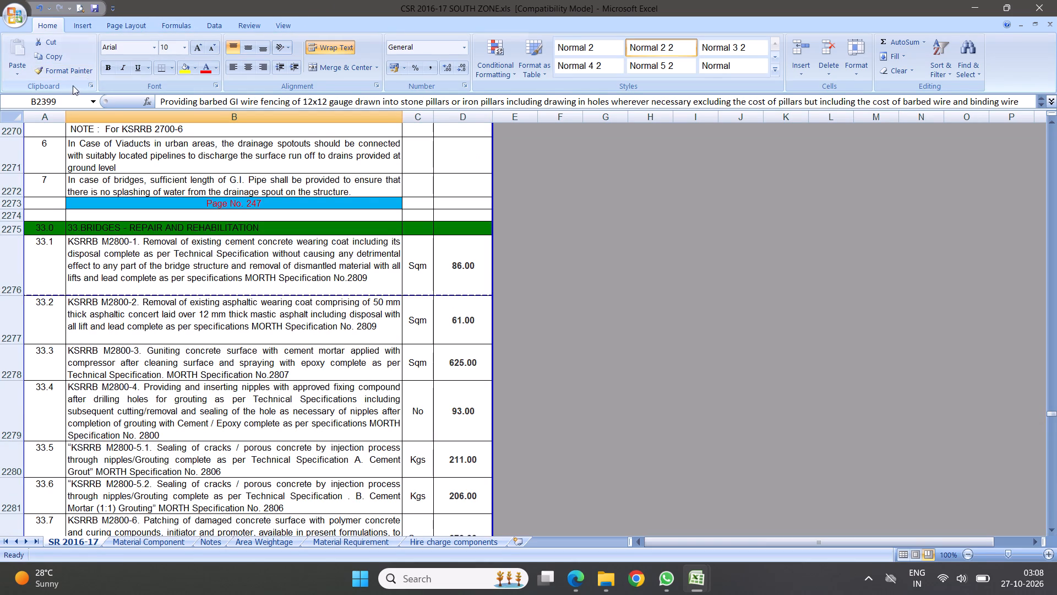
Open the print preview of the SR 2016-17 sheet, zoom in on the mortar rates and close the preview.
{"action": "left_click", "coordinate": [78, 6]}
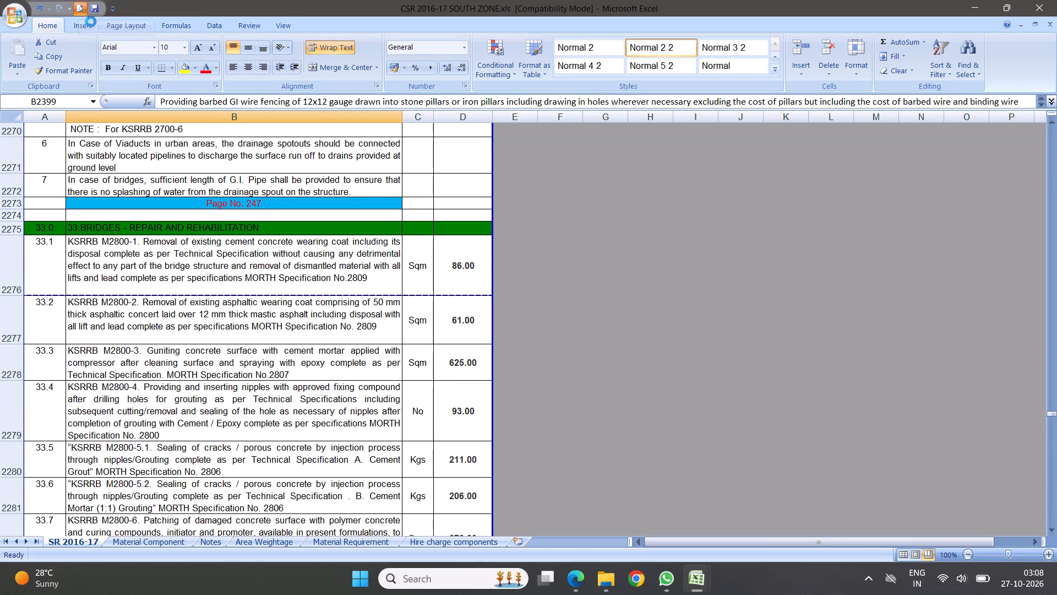
{"action": "left_click", "coordinate": [561, 256]}
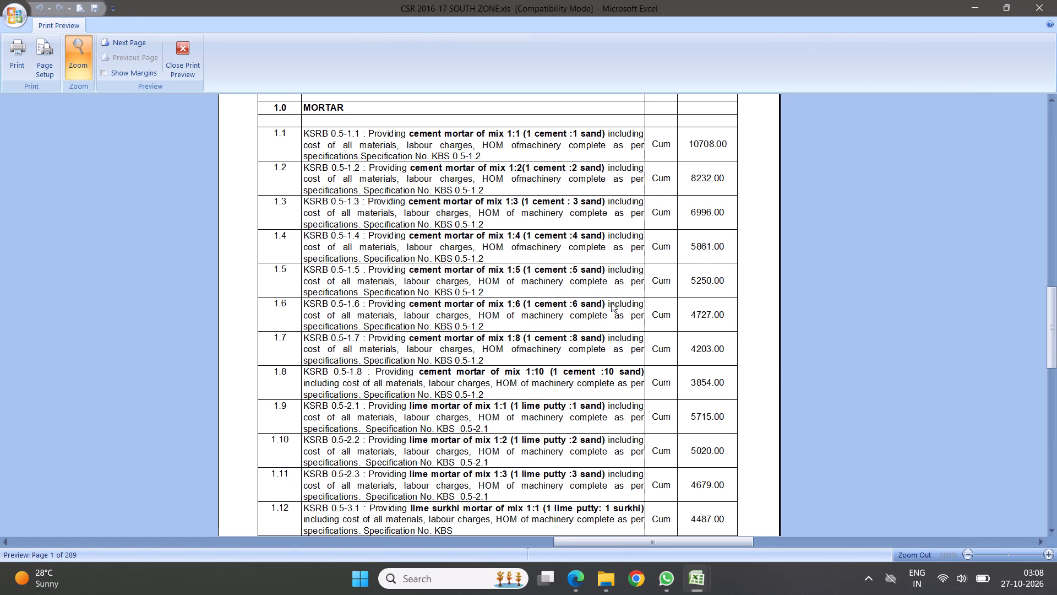
{"action": "key", "text": "Escape"}
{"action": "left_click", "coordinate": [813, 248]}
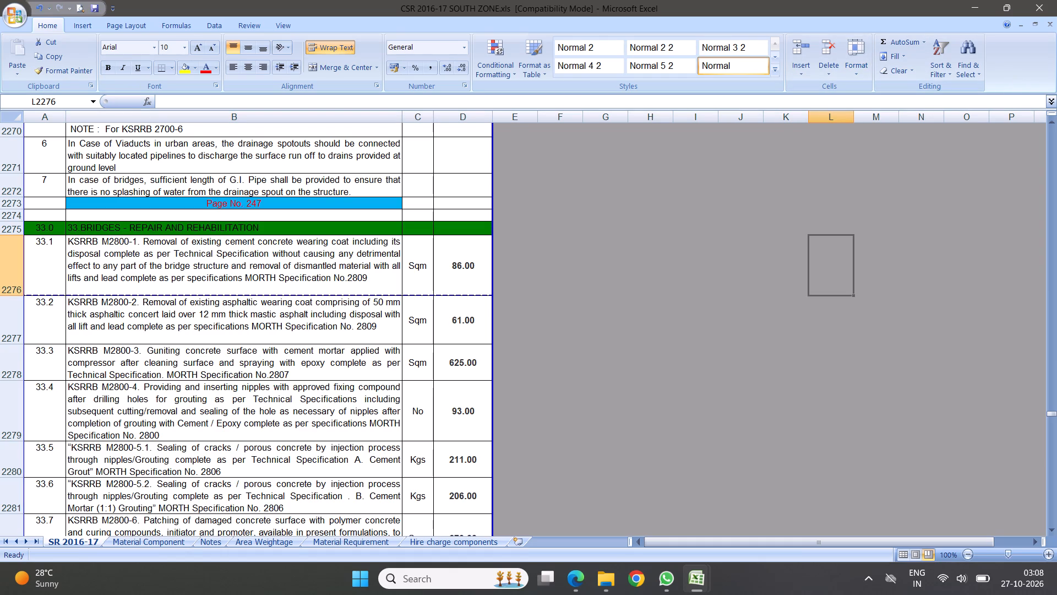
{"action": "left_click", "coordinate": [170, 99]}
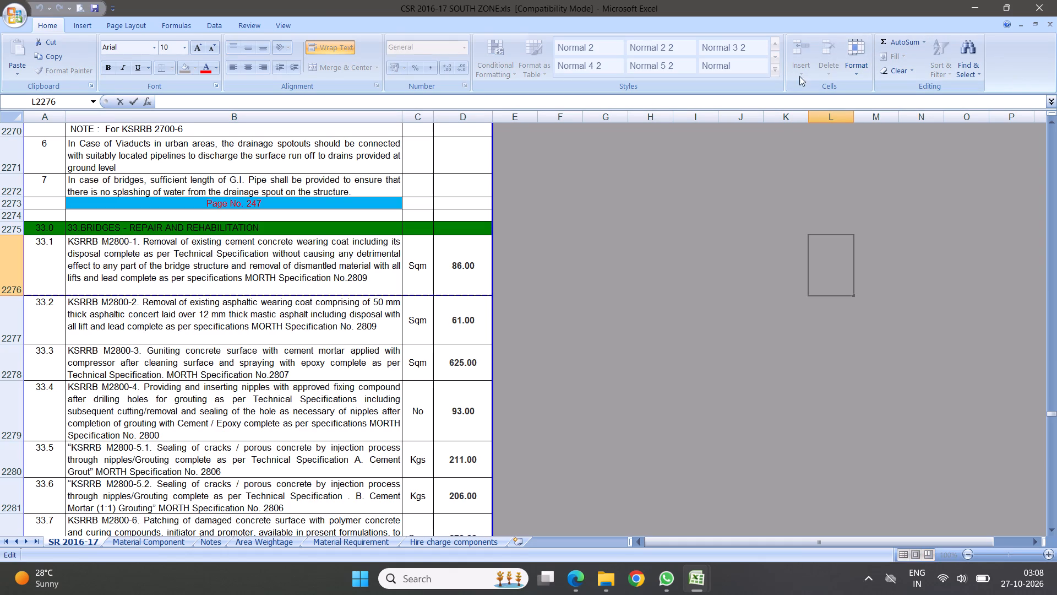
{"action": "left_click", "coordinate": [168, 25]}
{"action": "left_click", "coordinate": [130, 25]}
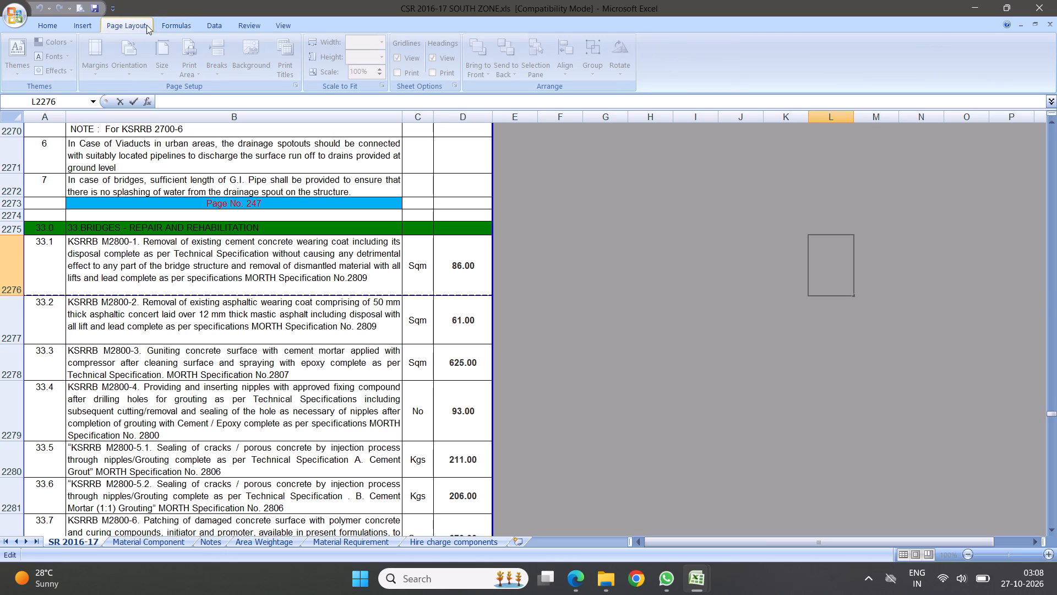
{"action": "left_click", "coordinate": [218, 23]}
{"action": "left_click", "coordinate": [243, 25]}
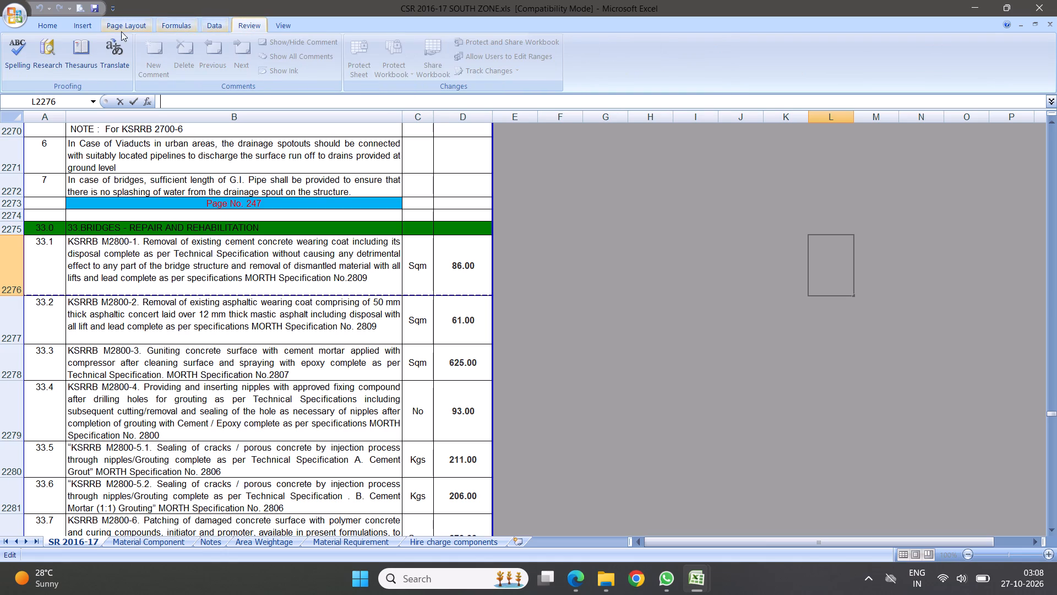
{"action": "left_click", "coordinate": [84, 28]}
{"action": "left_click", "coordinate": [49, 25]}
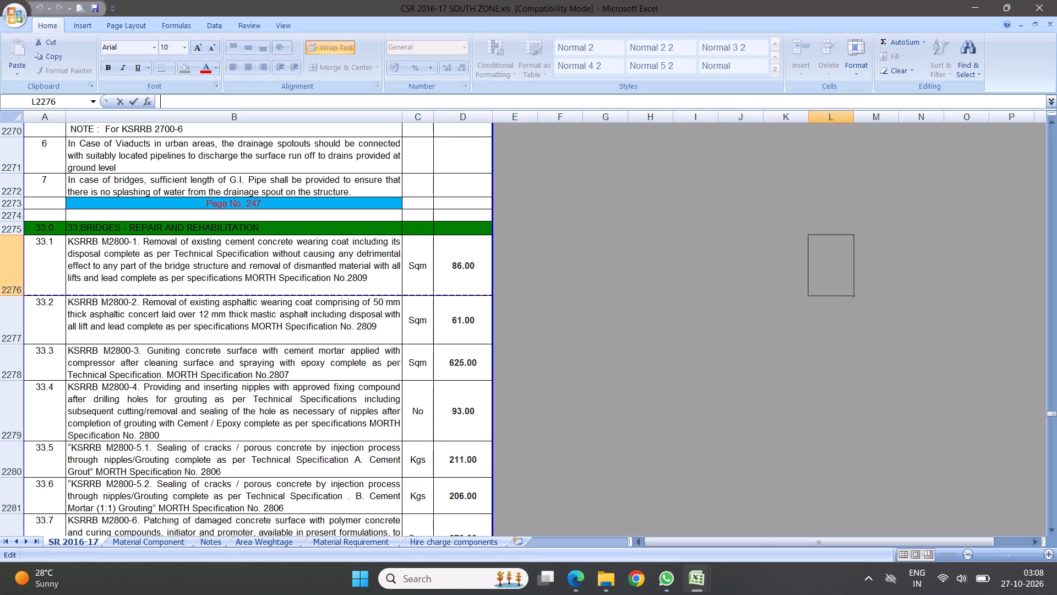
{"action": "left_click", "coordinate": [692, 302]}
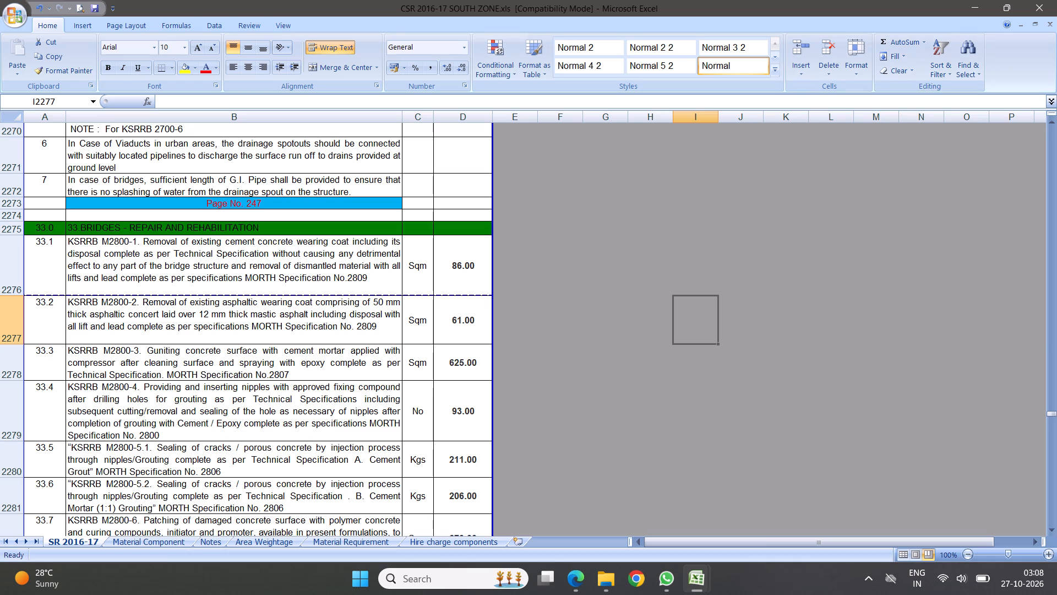
Review the item descriptions and rates from section 33, bridge repair and rehabilitation, down to the RBI Grade-81 items of section 38.
{"action": "left_click", "coordinate": [369, 218]}
{"action": "scroll", "coordinate": [300, 329], "scroll_direction": "down", "scroll_amount": 5}
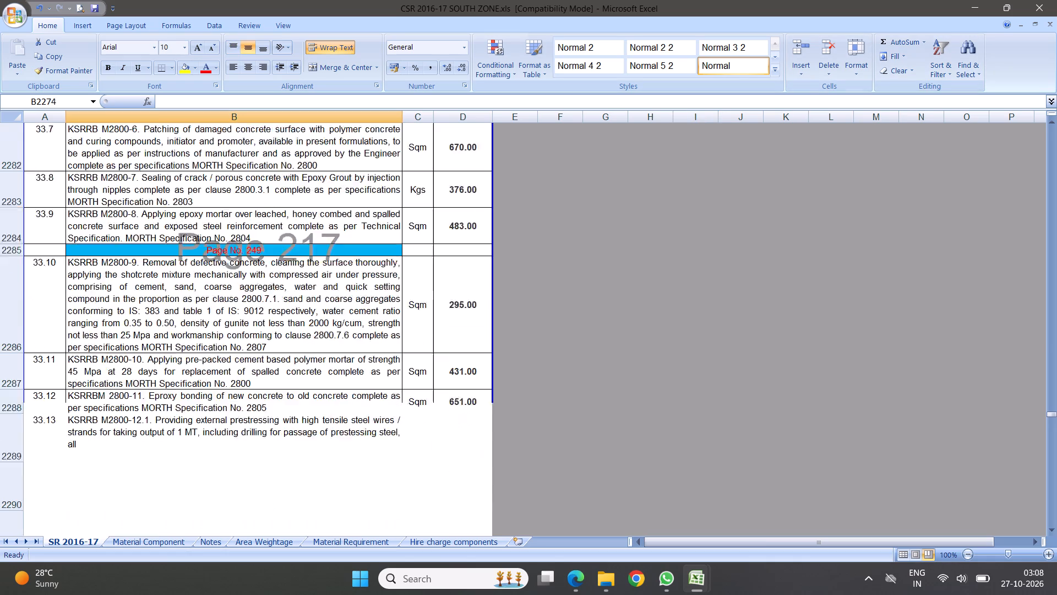
{"action": "scroll", "coordinate": [297, 279], "scroll_direction": "down", "scroll_amount": 7}
{"action": "scroll", "coordinate": [343, 260], "scroll_direction": "down", "scroll_amount": 13}
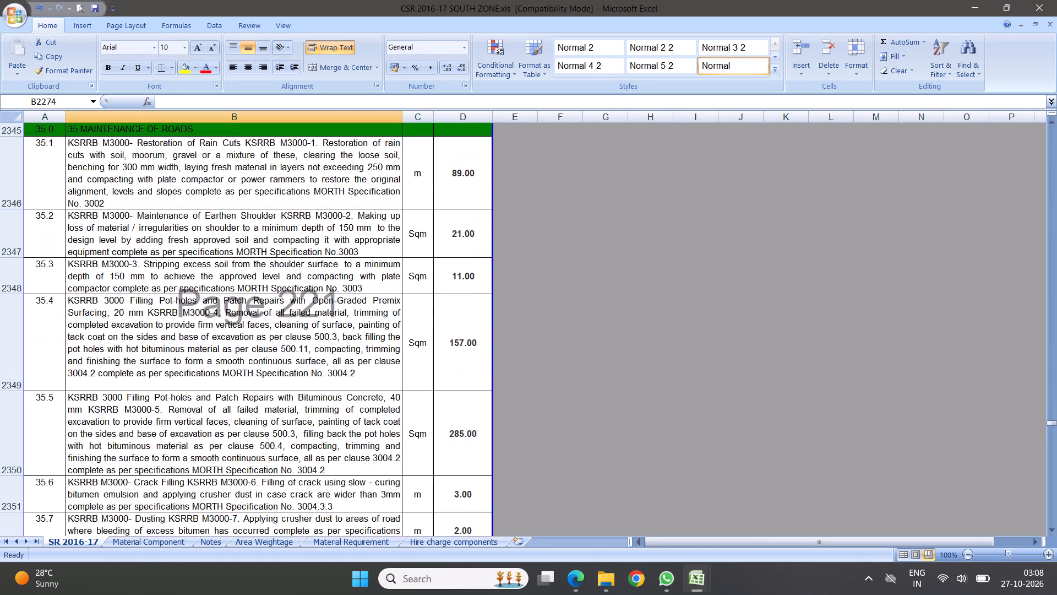
{"action": "scroll", "coordinate": [353, 276], "scroll_direction": "down", "scroll_amount": 15}
{"action": "scroll", "coordinate": [372, 331], "scroll_direction": "down", "scroll_amount": 8}
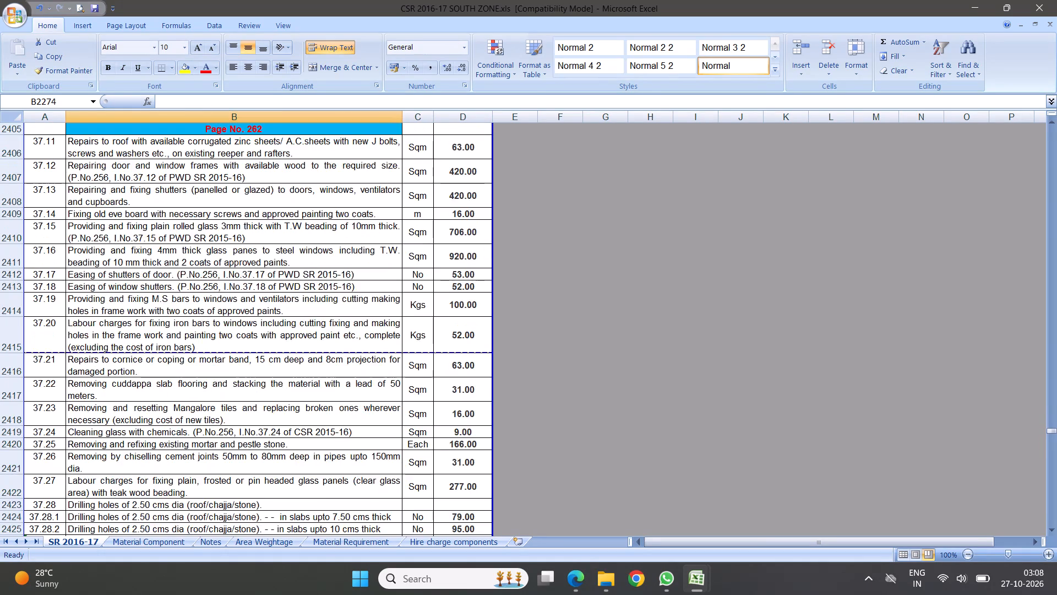
{"action": "scroll", "coordinate": [383, 321], "scroll_direction": "down", "scroll_amount": 17}
{"action": "scroll", "coordinate": [369, 308], "scroll_direction": "down", "scroll_amount": 15}
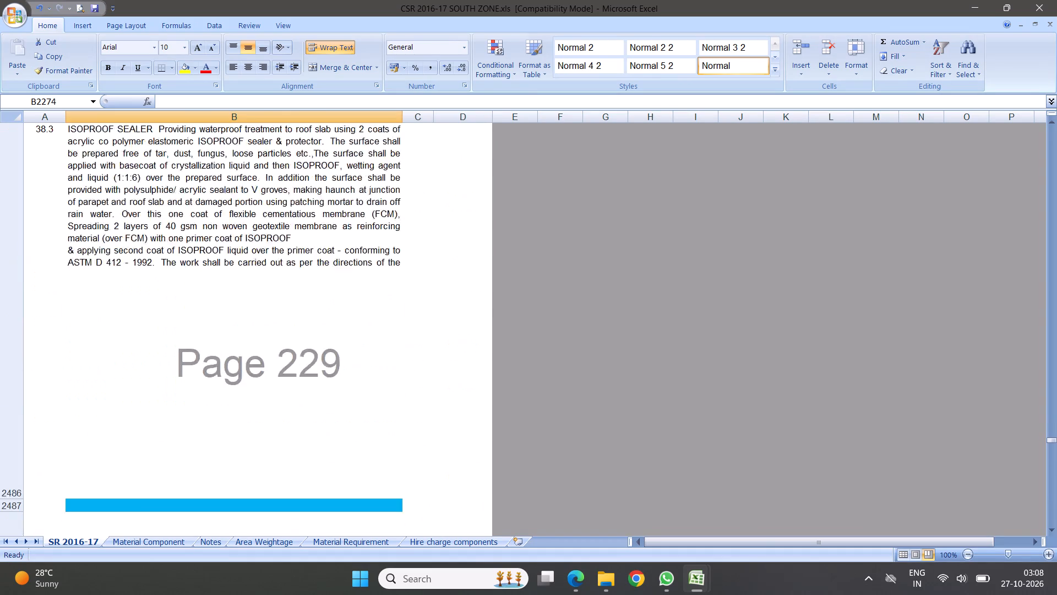
{"action": "scroll", "coordinate": [394, 298], "scroll_direction": "down", "scroll_amount": 7}
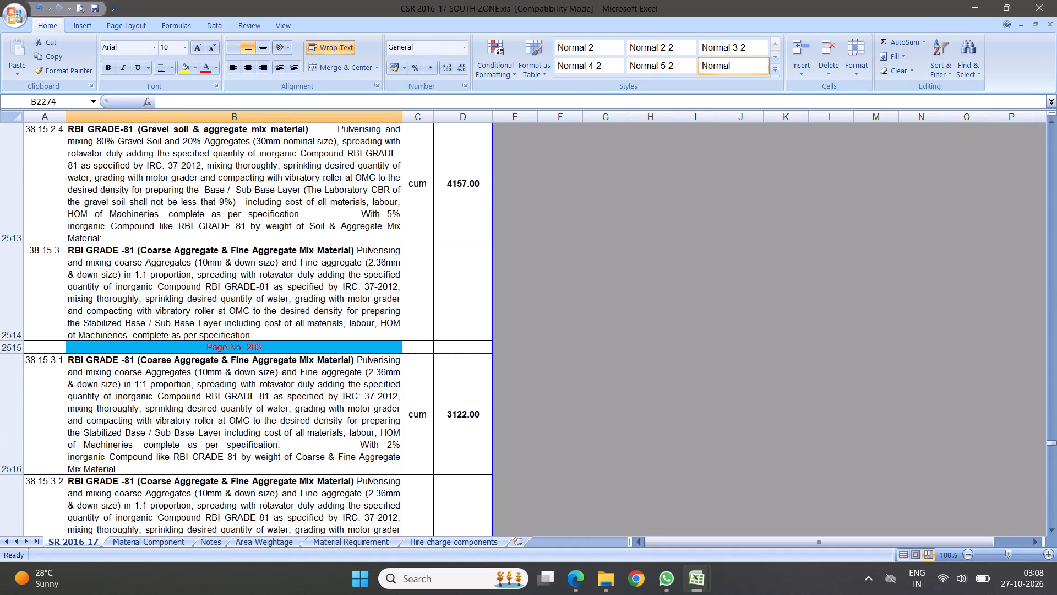
{"action": "scroll", "coordinate": [402, 294], "scroll_direction": "down", "scroll_amount": 3}
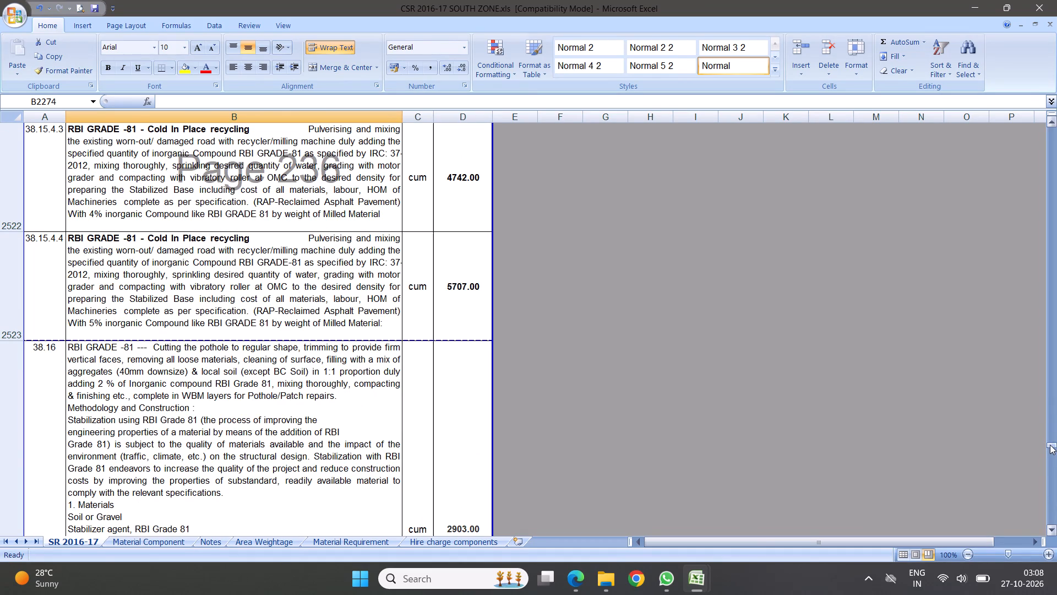
Examine the later section 38 items, covering Galvalume roofing sheets, nanotechnology embankment work and steel door frames.
{"action": "left_click_drag", "start_coordinate": [1050, 445], "coordinate": [1050, 462]}
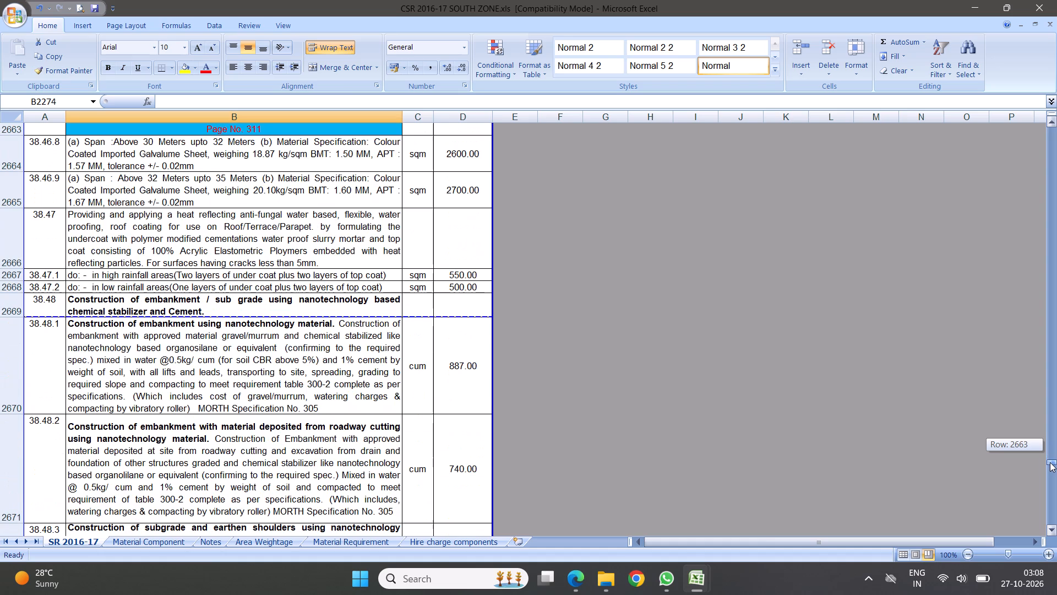
{"action": "left_click_drag", "start_coordinate": [1050, 462], "coordinate": [1056, 462]}
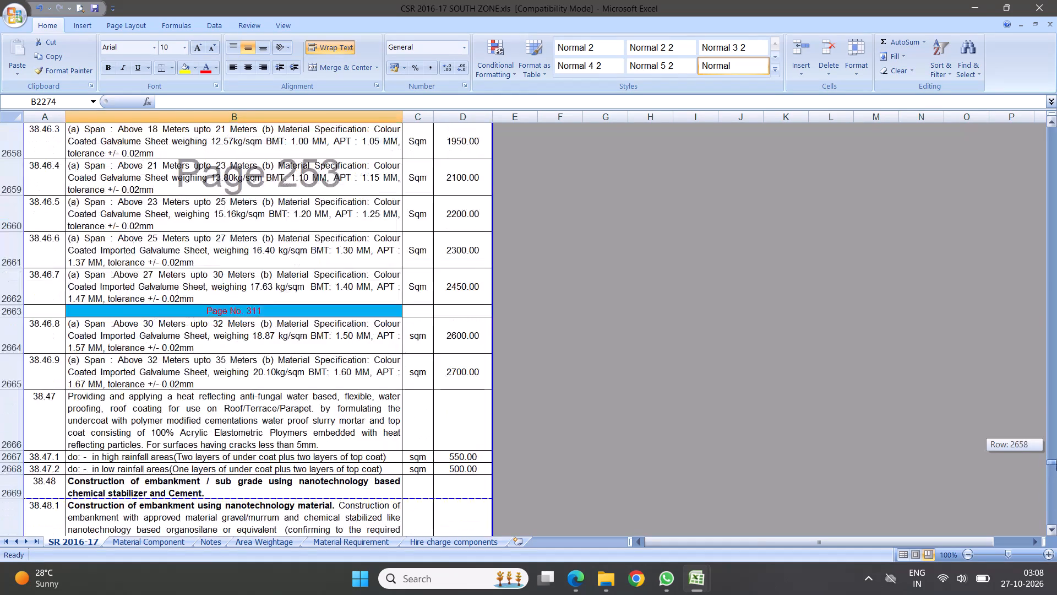
{"action": "left_click_drag", "start_coordinate": [1056, 462], "coordinate": [1056, 462]}
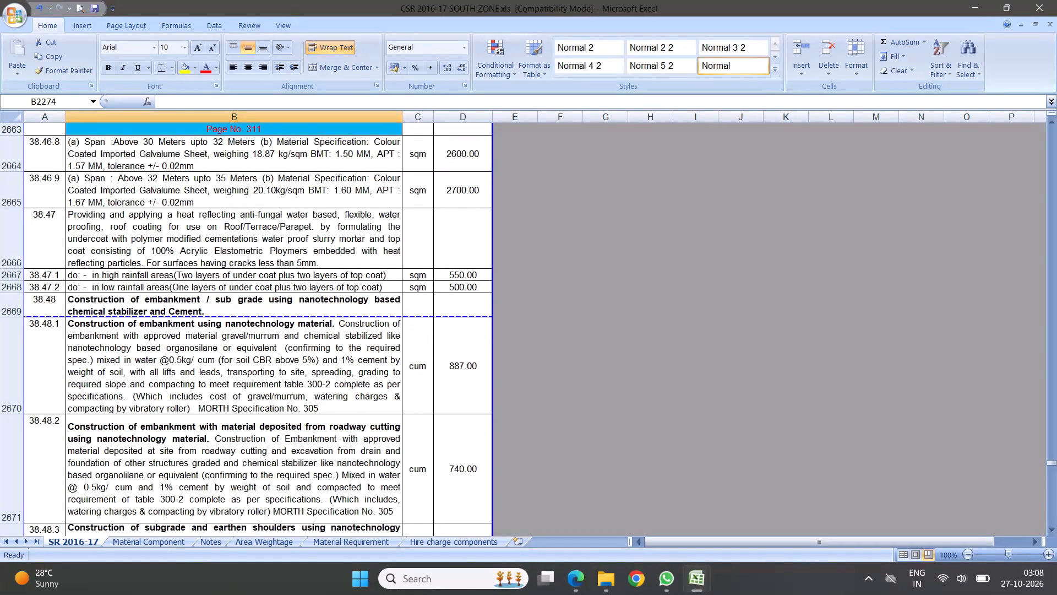
{"action": "left_click", "coordinate": [201, 332]}
{"action": "scroll", "coordinate": [227, 337], "scroll_direction": "down", "scroll_amount": 5}
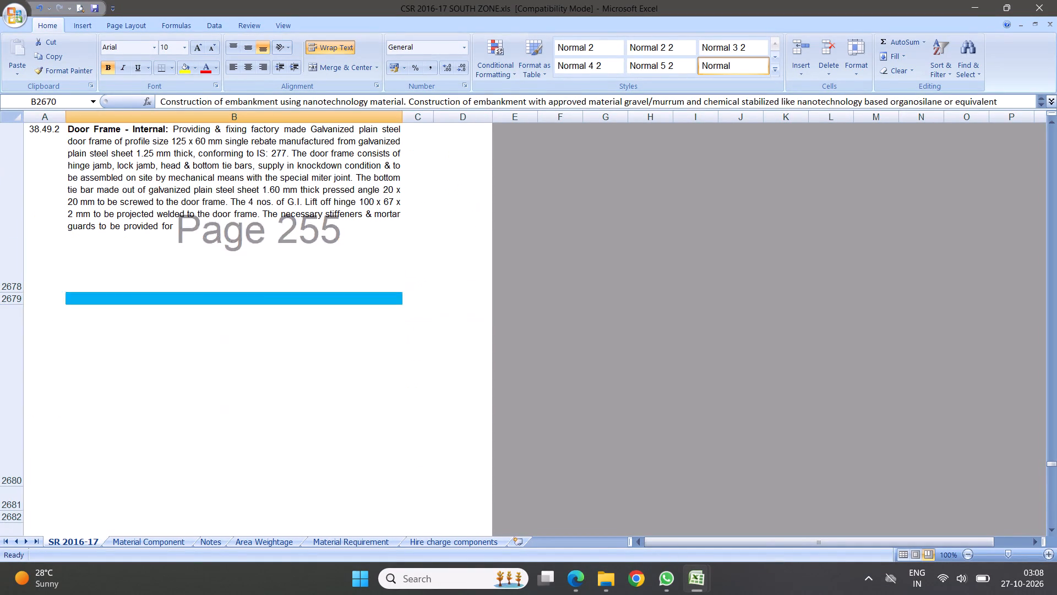
{"action": "scroll", "coordinate": [240, 337], "scroll_direction": "down", "scroll_amount": 9}
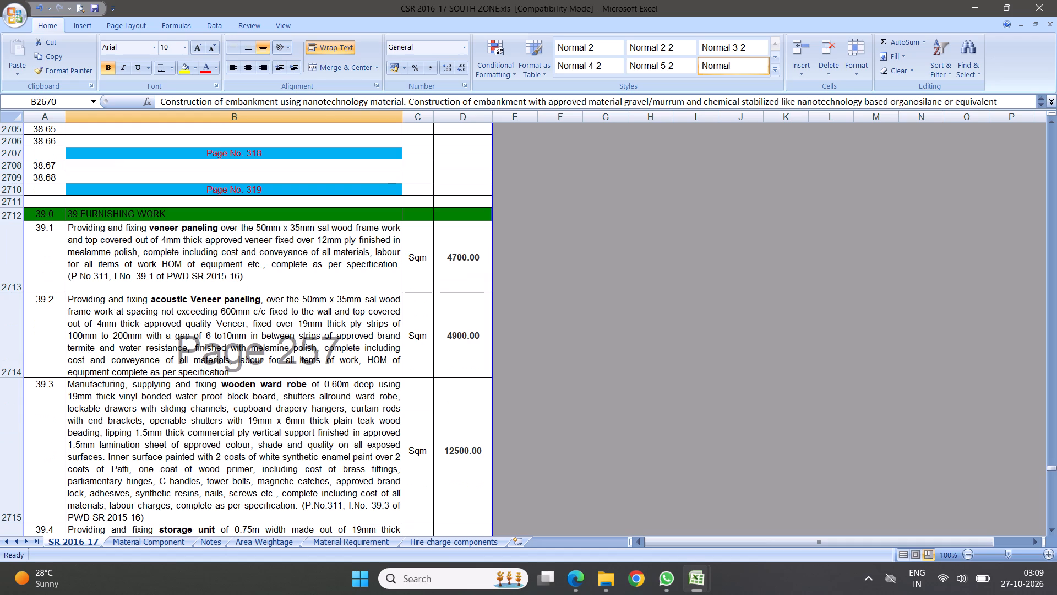
Review the rates from the furnishing work in section 39 through the fire extinguisher, pump, alarm and pipe items of section 40.
{"action": "left_click", "coordinate": [257, 264]}
{"action": "scroll", "coordinate": [372, 339], "scroll_direction": "down", "scroll_amount": 16}
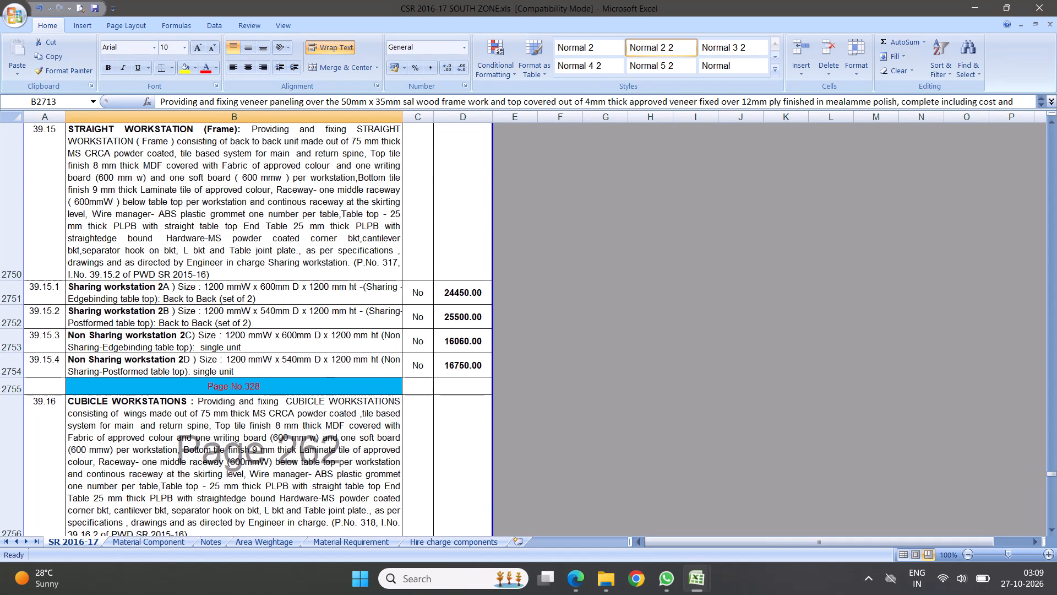
{"action": "scroll", "coordinate": [340, 311], "scroll_direction": "down", "scroll_amount": 14}
{"action": "scroll", "coordinate": [333, 312], "scroll_direction": "down", "scroll_amount": 7}
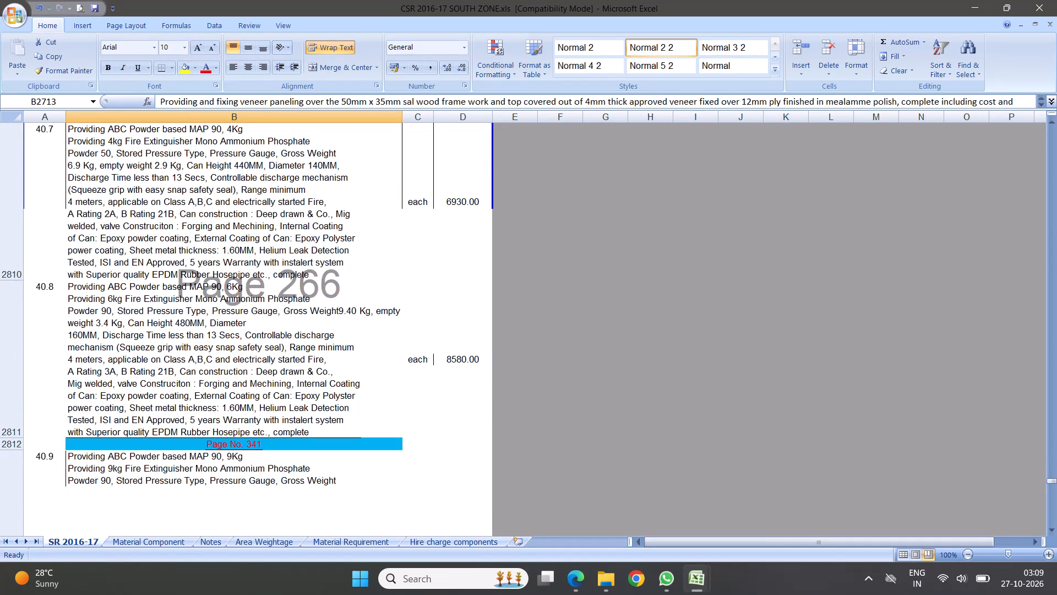
{"action": "scroll", "coordinate": [330, 307], "scroll_direction": "down", "scroll_amount": 16}
{"action": "scroll", "coordinate": [335, 293], "scroll_direction": "down", "scroll_amount": 13}
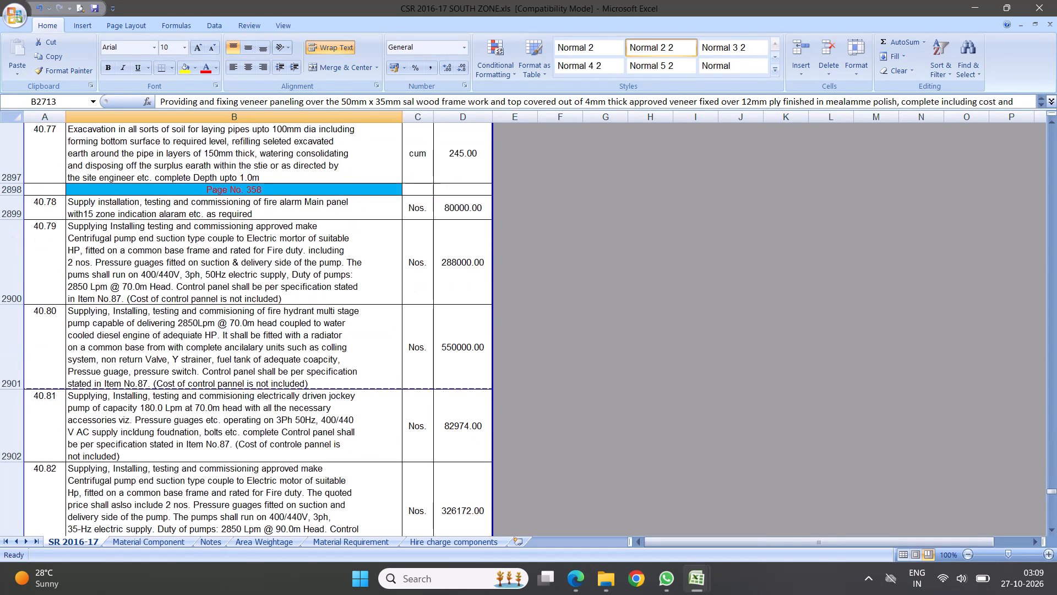
{"action": "left_click", "coordinate": [208, 226]}
{"action": "scroll", "coordinate": [291, 280], "scroll_direction": "down", "scroll_amount": 14}
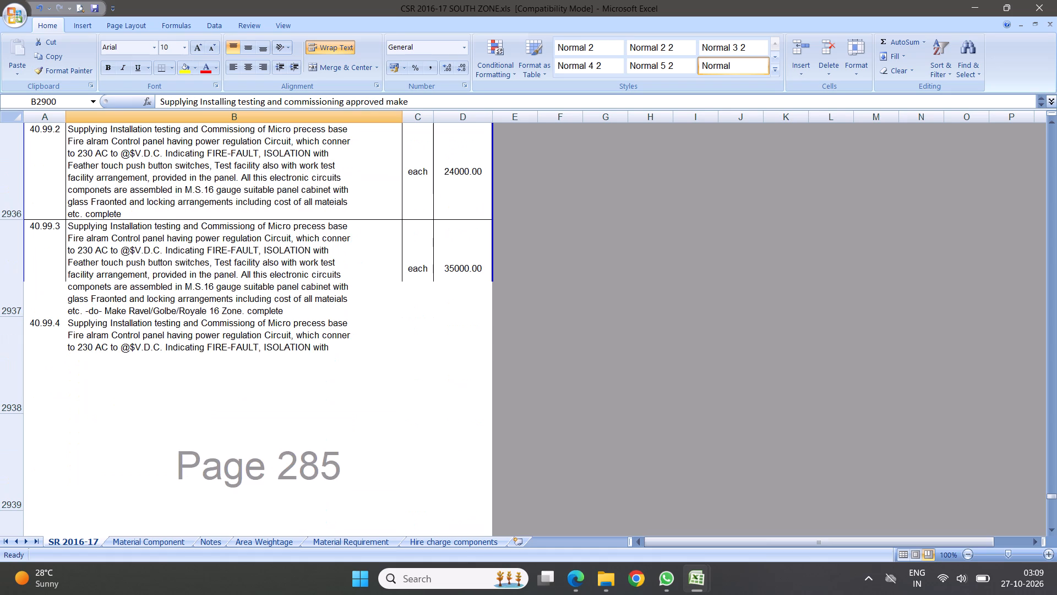
{"action": "scroll", "coordinate": [306, 297], "scroll_direction": "down", "scroll_amount": 12}
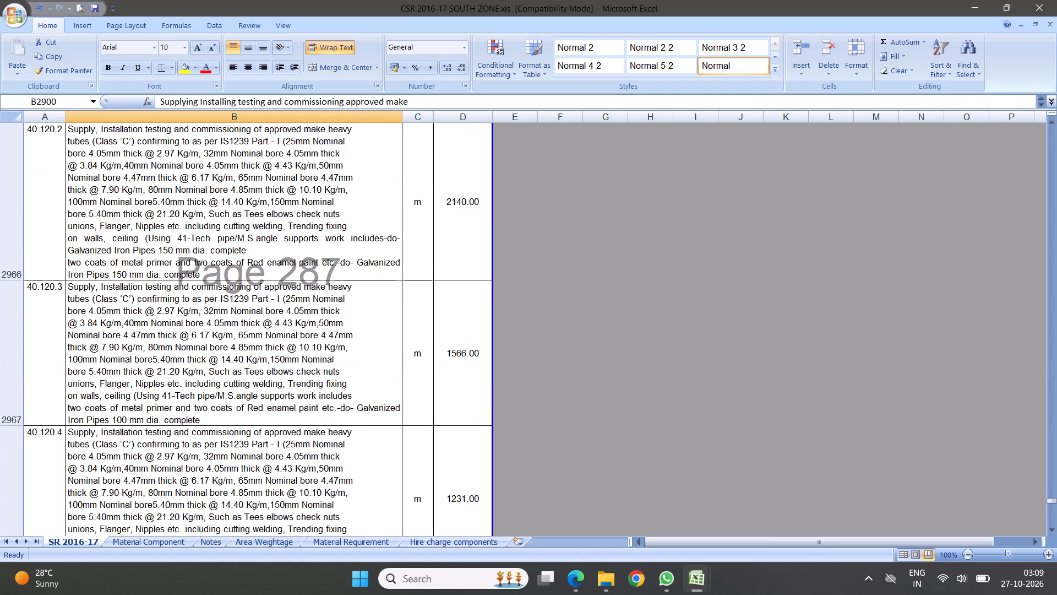
{"action": "scroll", "coordinate": [204, 364], "scroll_direction": "down", "scroll_amount": 7}
Review the rates backwards from the section 40 pipe and fire extinguisher items through section 39 furnishing to the rumble strips in 38.41.
{"action": "scroll", "coordinate": [241, 299], "scroll_direction": "up", "scroll_amount": 6}
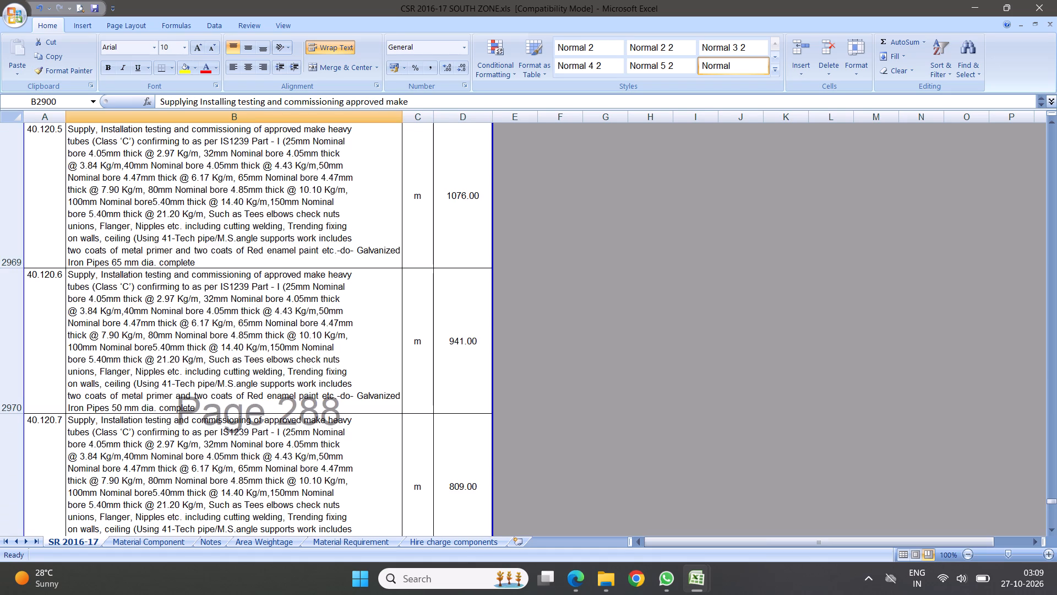
{"action": "scroll", "coordinate": [200, 287], "scroll_direction": "up", "scroll_amount": 20}
{"action": "scroll", "coordinate": [200, 287], "scroll_direction": "up", "scroll_amount": 6}
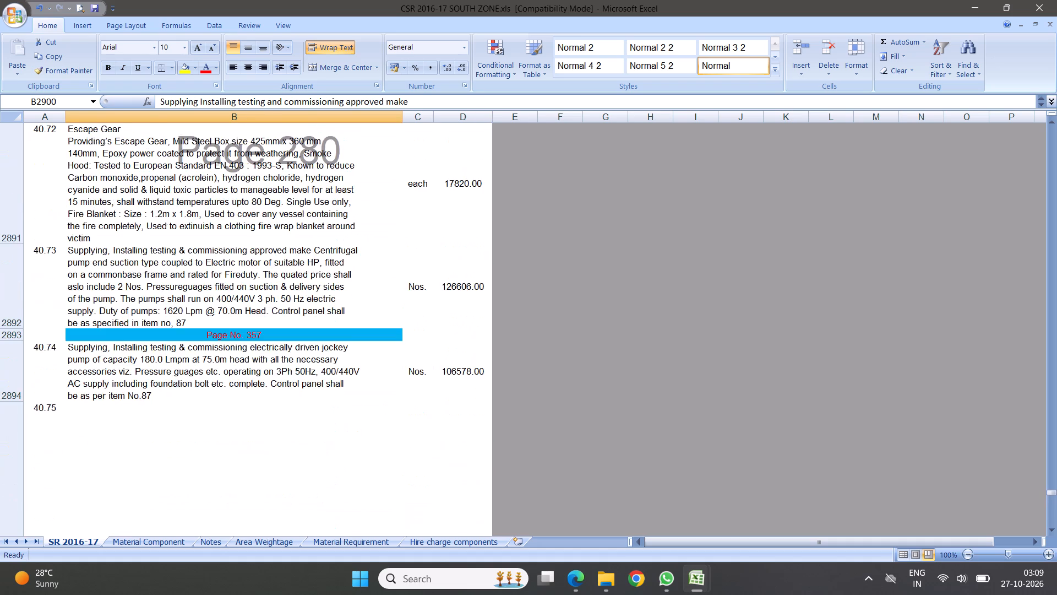
{"action": "scroll", "coordinate": [198, 287], "scroll_direction": "up", "scroll_amount": 4}
{"action": "scroll", "coordinate": [198, 287], "scroll_direction": "up", "scroll_amount": 17}
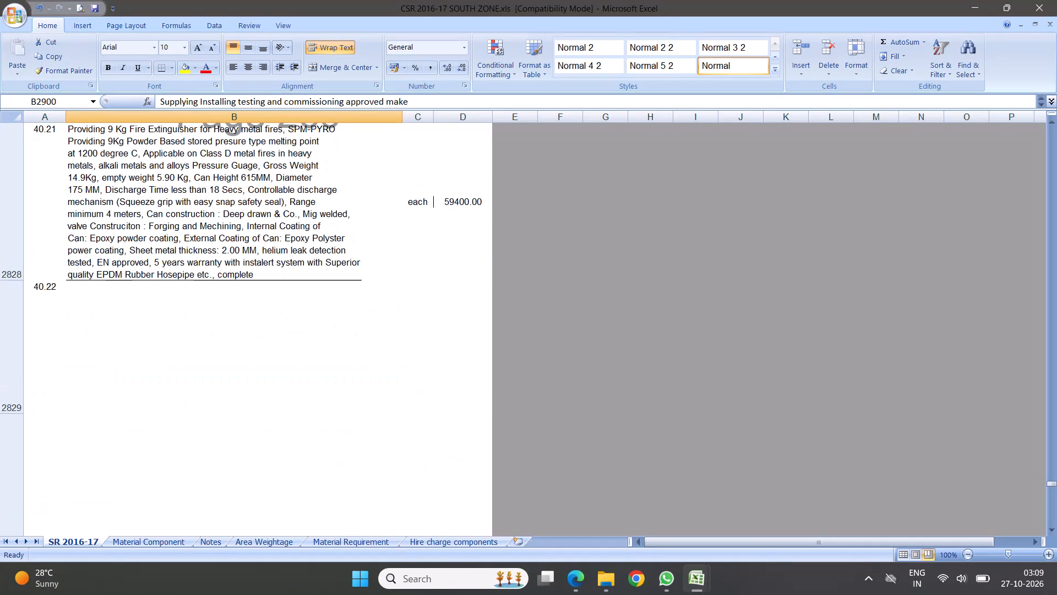
{"action": "scroll", "coordinate": [198, 287], "scroll_direction": "up", "scroll_amount": 7}
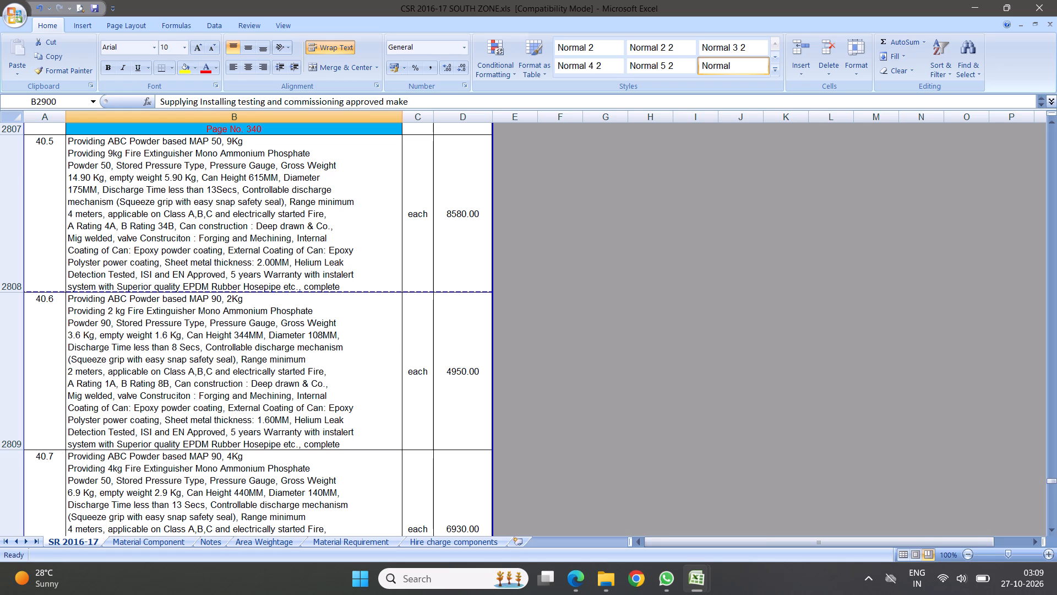
{"action": "scroll", "coordinate": [225, 271], "scroll_direction": "up", "scroll_amount": 11}
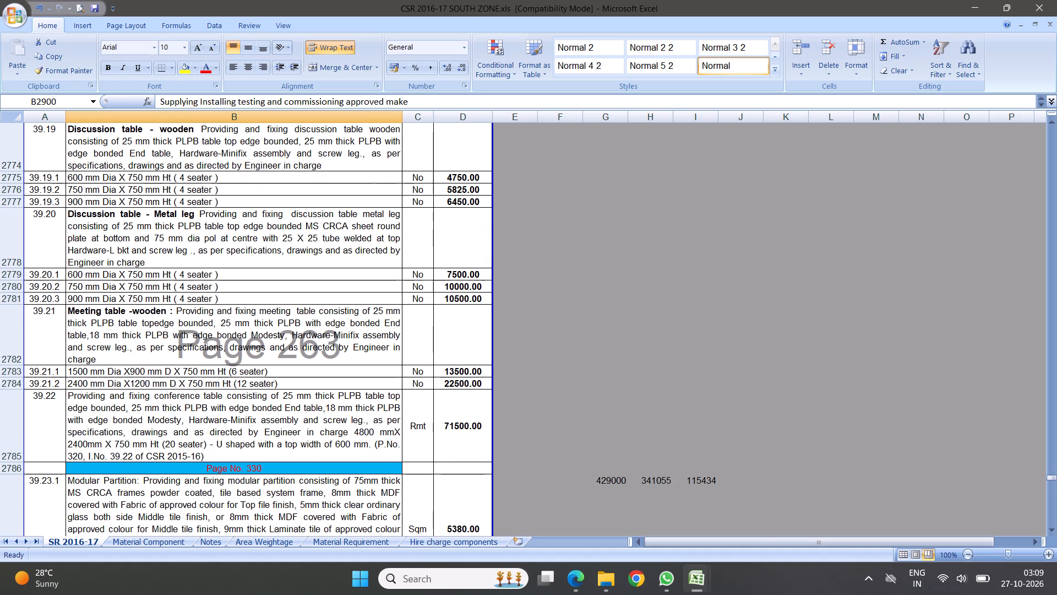
{"action": "scroll", "coordinate": [292, 294], "scroll_direction": "up", "scroll_amount": 18}
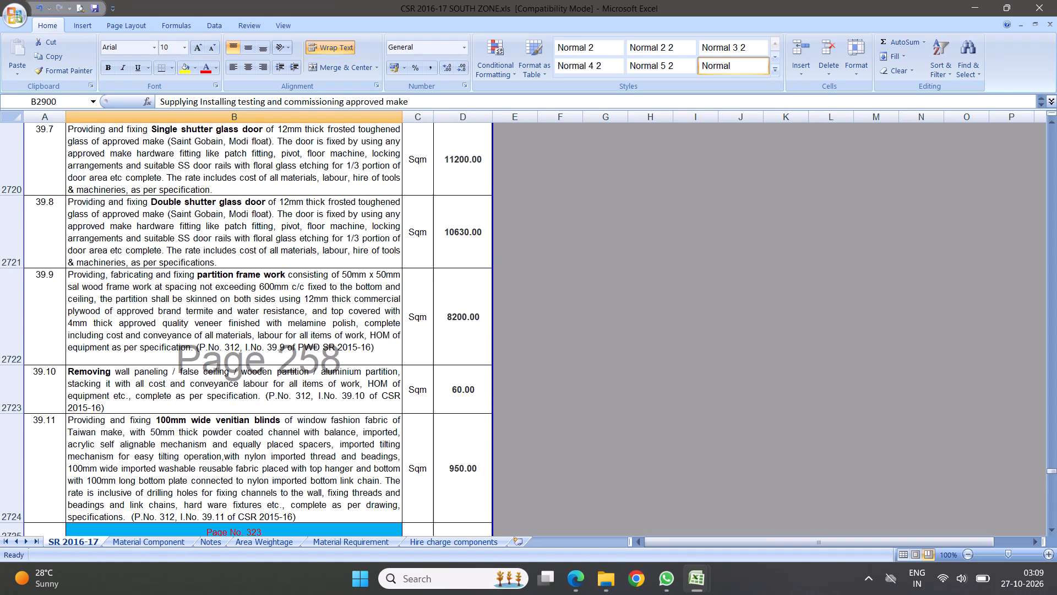
{"action": "scroll", "coordinate": [292, 294], "scroll_direction": "up", "scroll_amount": 5}
{"action": "scroll", "coordinate": [260, 302], "scroll_direction": "up", "scroll_amount": 20}
{"action": "scroll", "coordinate": [260, 302], "scroll_direction": "up", "scroll_amount": 7}
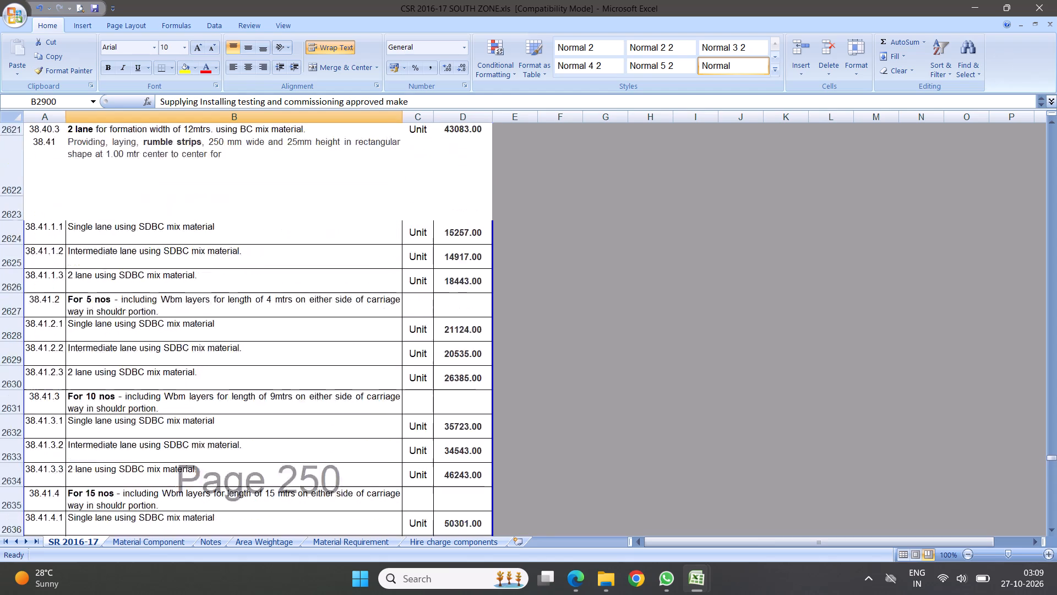
Compare the section 38 waterproofing and concrete admixture items with the RBI Grade-81 soil stabilisation items.
{"action": "scroll", "coordinate": [260, 302], "scroll_direction": "up", "scroll_amount": 20}
{"action": "scroll", "coordinate": [260, 302], "scroll_direction": "up", "scroll_amount": 20}
{"action": "scroll", "coordinate": [260, 302], "scroll_direction": "up", "scroll_amount": 2}
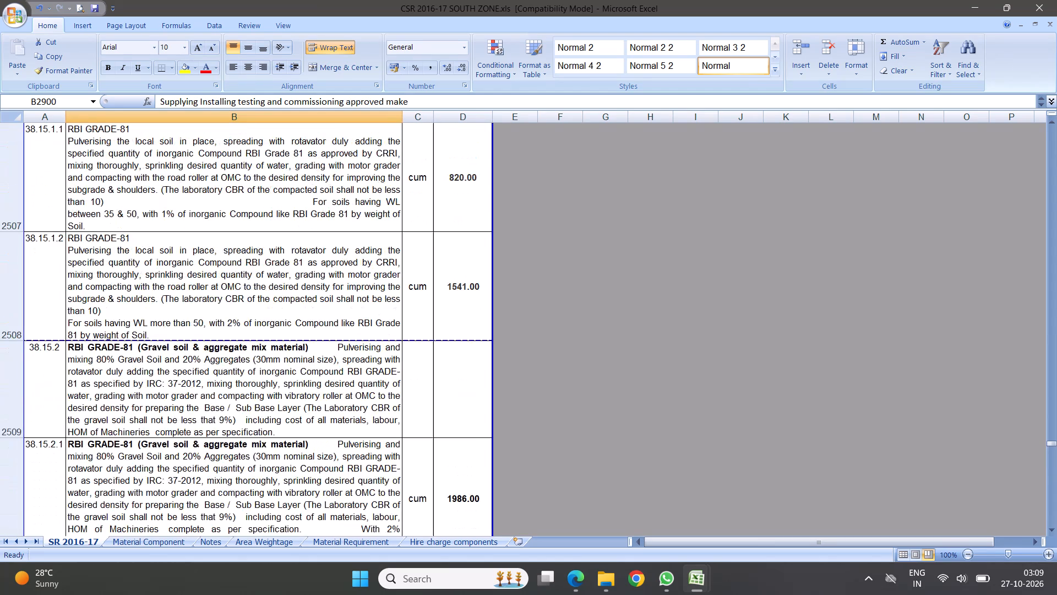
{"action": "scroll", "coordinate": [259, 302], "scroll_direction": "up", "scroll_amount": 5}
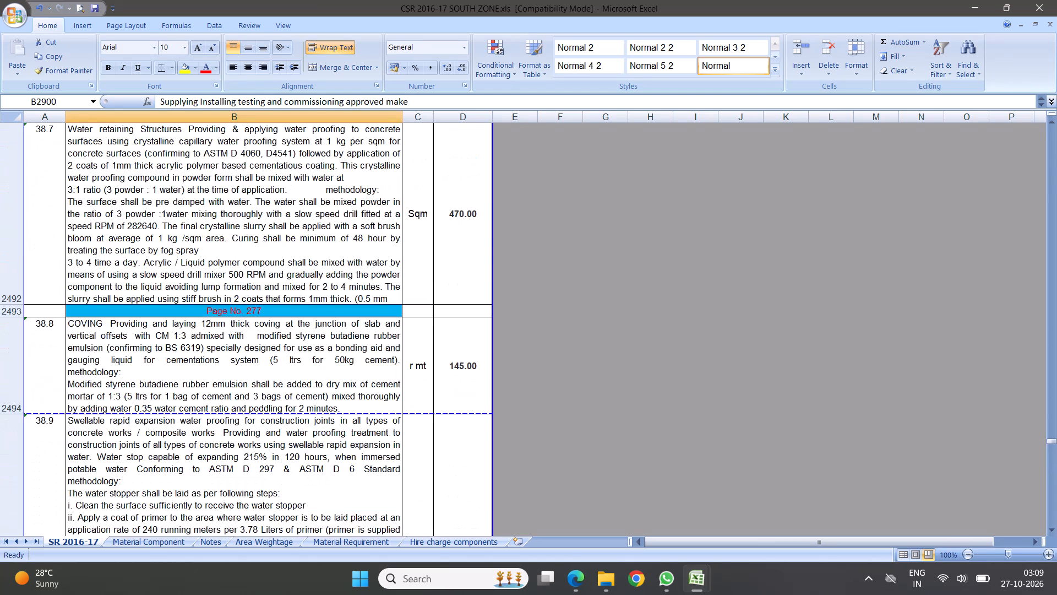
{"action": "scroll", "coordinate": [259, 302], "scroll_direction": "down", "scroll_amount": 5}
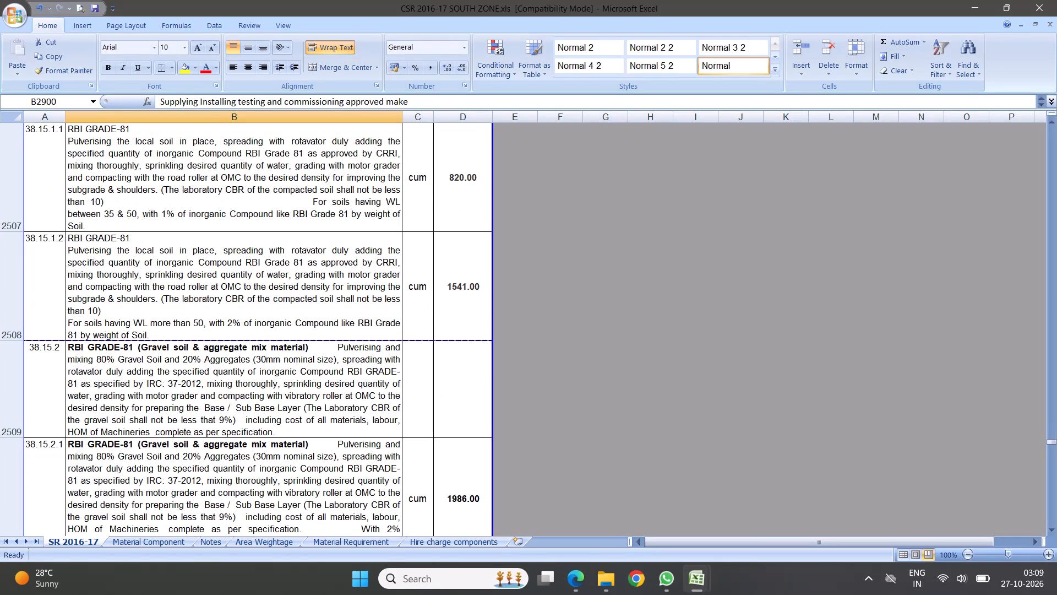
{"action": "scroll", "coordinate": [297, 324], "scroll_direction": "up", "scroll_amount": 13}
{"action": "scroll", "coordinate": [294, 352], "scroll_direction": "down", "scroll_amount": 7}
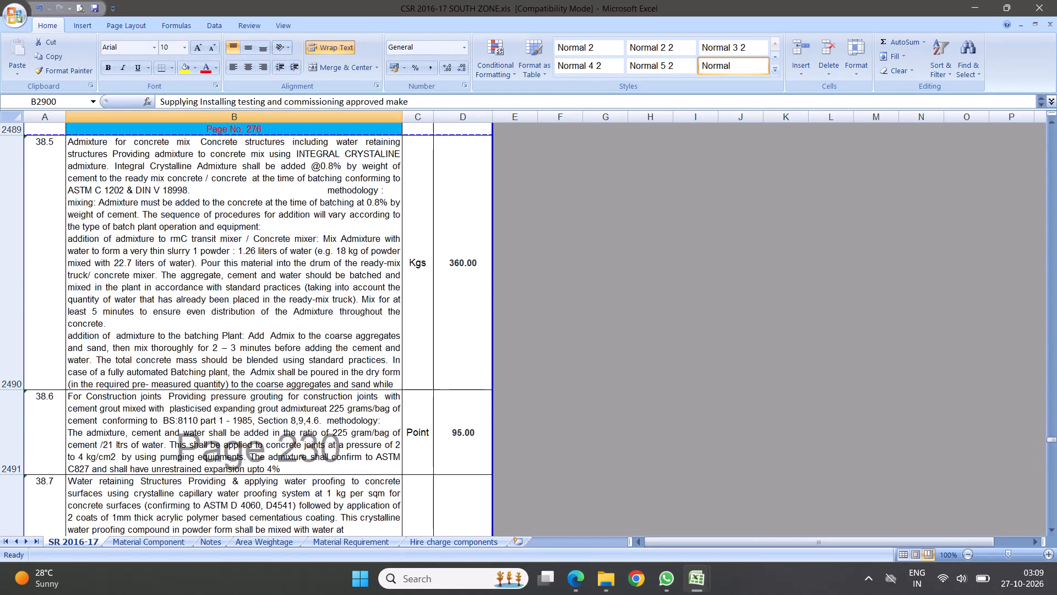
{"action": "scroll", "coordinate": [301, 367], "scroll_direction": "down", "scroll_amount": 8}
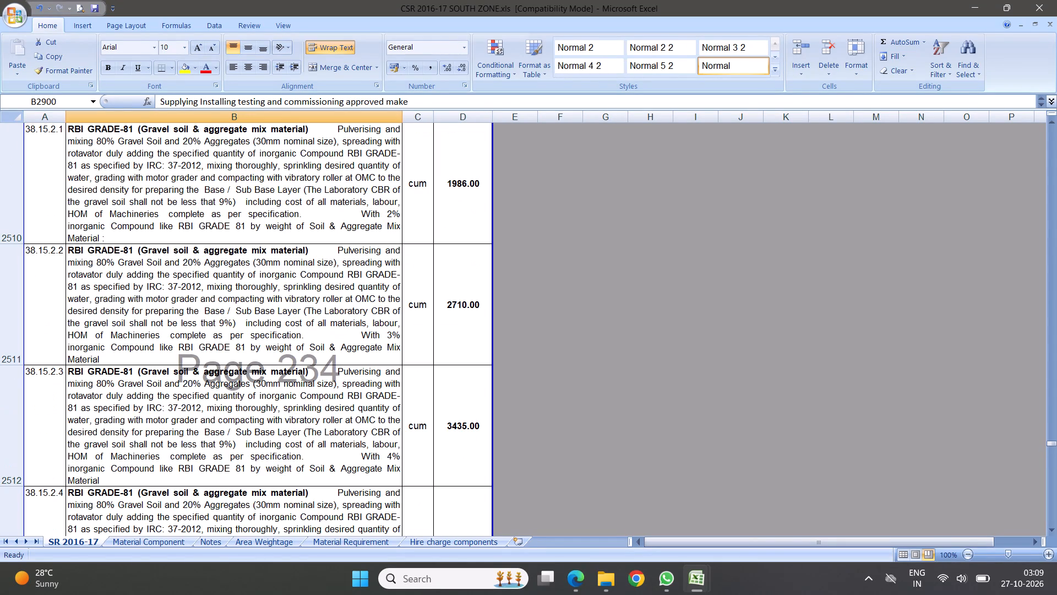
{"action": "scroll", "coordinate": [232, 309], "scroll_direction": "up", "scroll_amount": 4}
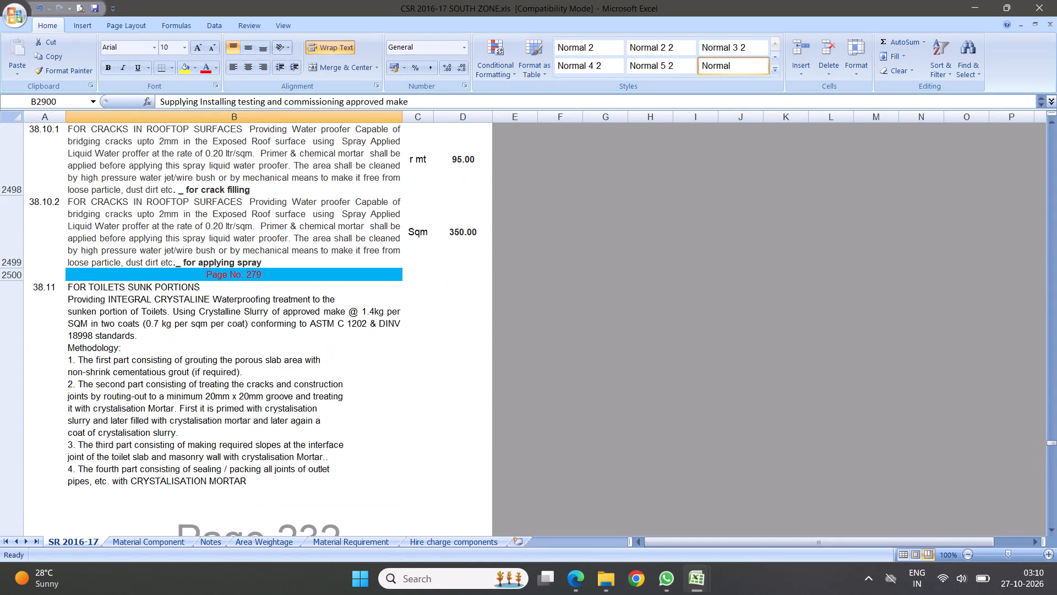
Review the rates backwards from the section 37 building repairs through road maintenance, bridge repair and expansion joints to the section 30 apron and pitching items.
{"action": "scroll", "coordinate": [248, 297], "scroll_direction": "up", "scroll_amount": 20}
{"action": "scroll", "coordinate": [248, 297], "scroll_direction": "up", "scroll_amount": 11}
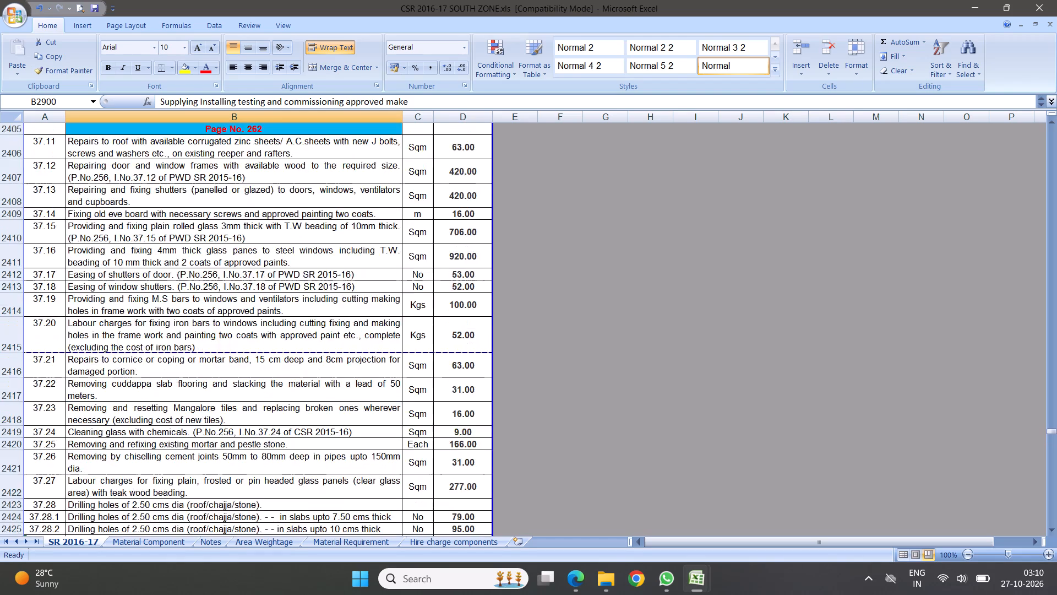
{"action": "scroll", "coordinate": [248, 297], "scroll_direction": "up", "scroll_amount": 20}
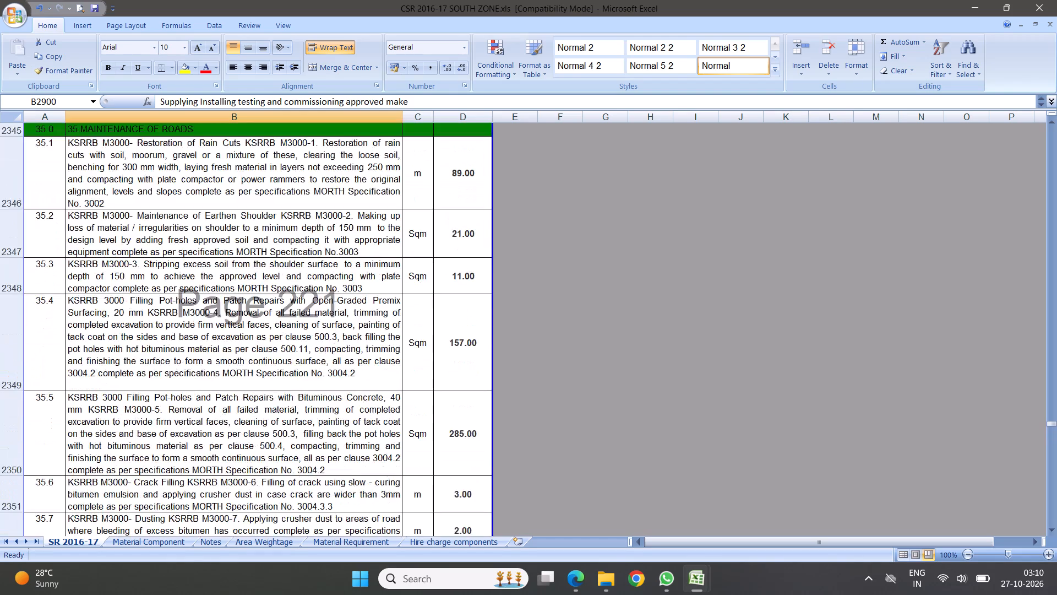
{"action": "scroll", "coordinate": [378, 246], "scroll_direction": "up", "scroll_amount": 10}
{"action": "scroll", "coordinate": [306, 257], "scroll_direction": "up", "scroll_amount": 8}
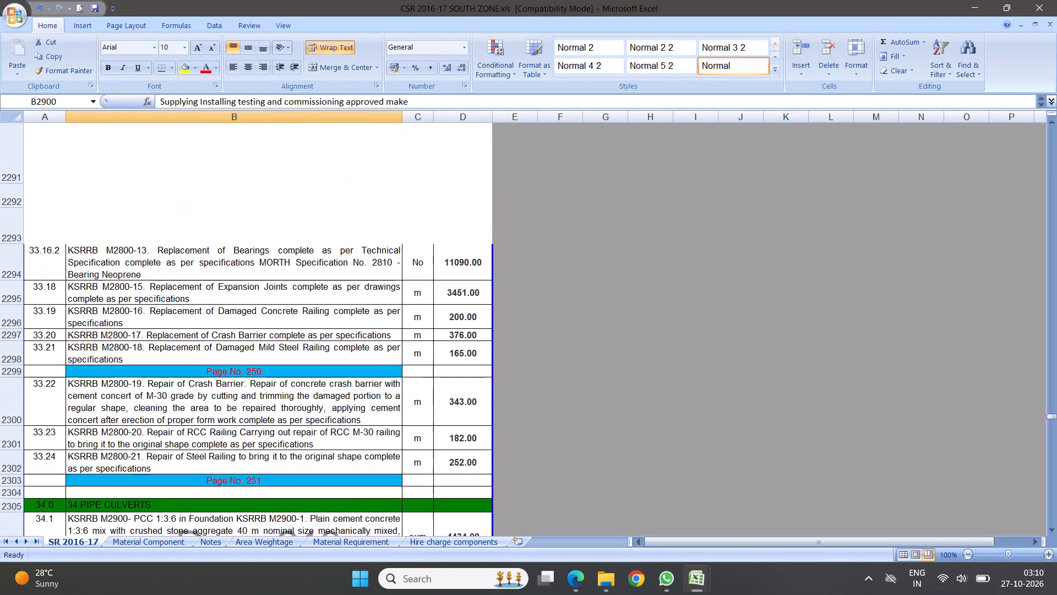
{"action": "scroll", "coordinate": [306, 257], "scroll_direction": "up", "scroll_amount": 19}
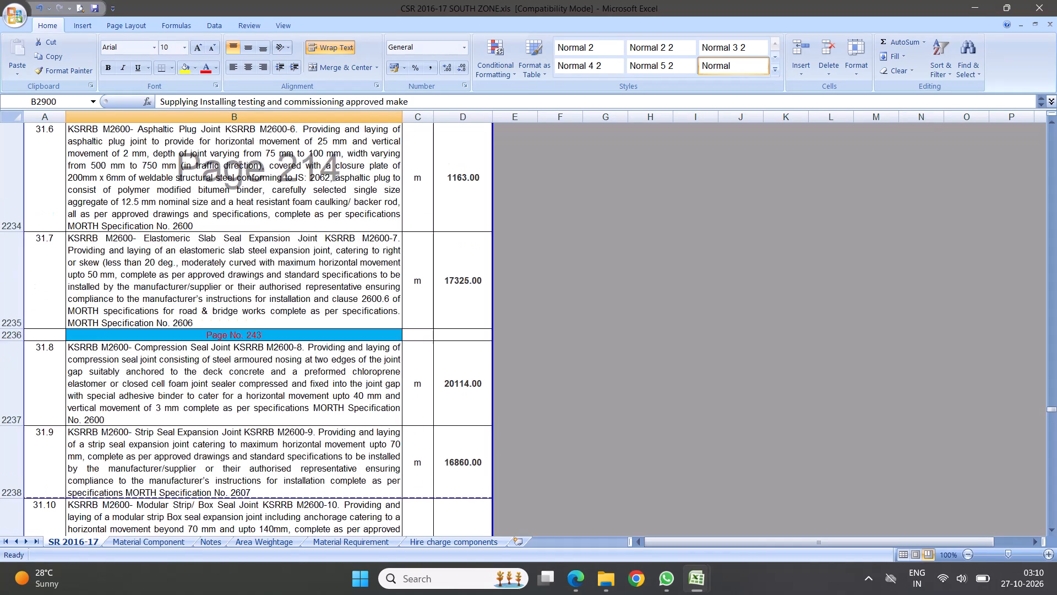
{"action": "scroll", "coordinate": [306, 257], "scroll_direction": "up", "scroll_amount": 8}
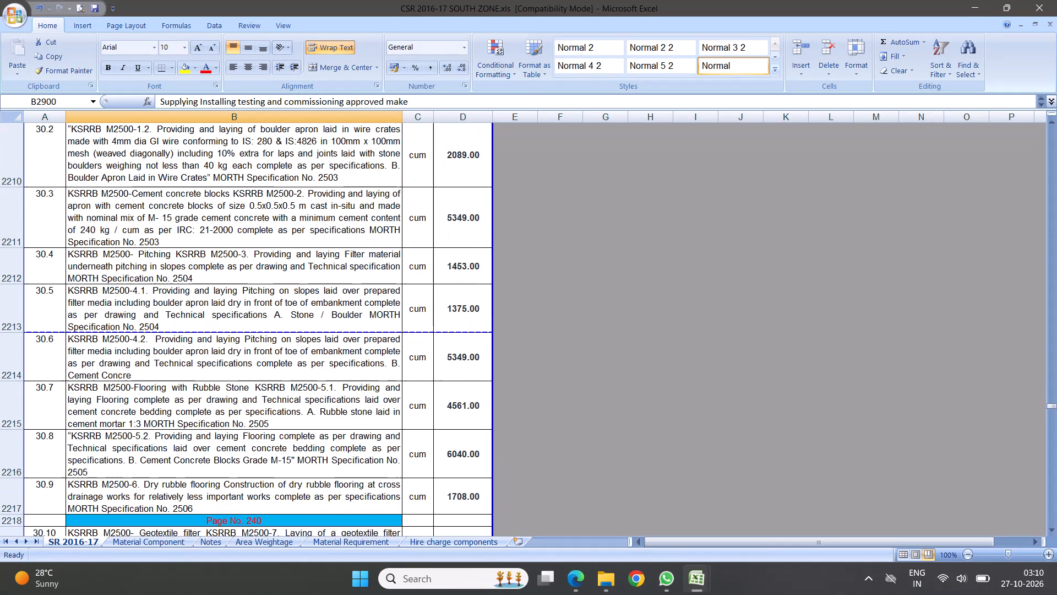
Examine the section 29 bridge superstructure rates for box girders, T-beams and solid slabs.
{"action": "scroll", "coordinate": [306, 257], "scroll_direction": "up", "scroll_amount": 10}
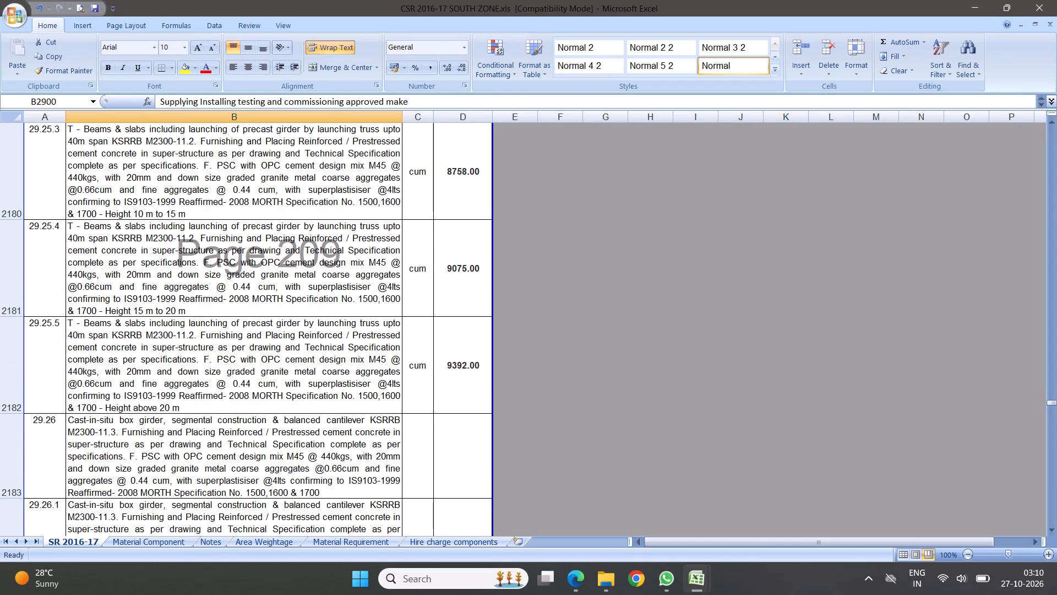
{"action": "scroll", "coordinate": [218, 272], "scroll_direction": "up", "scroll_amount": 13}
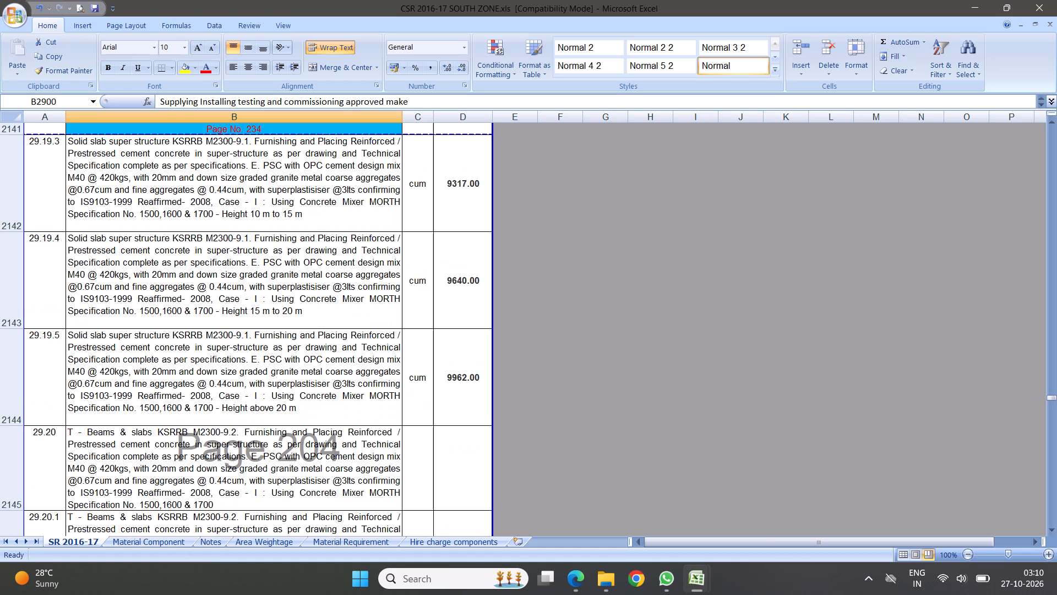
{"action": "scroll", "coordinate": [211, 282], "scroll_direction": "up", "scroll_amount": 20}
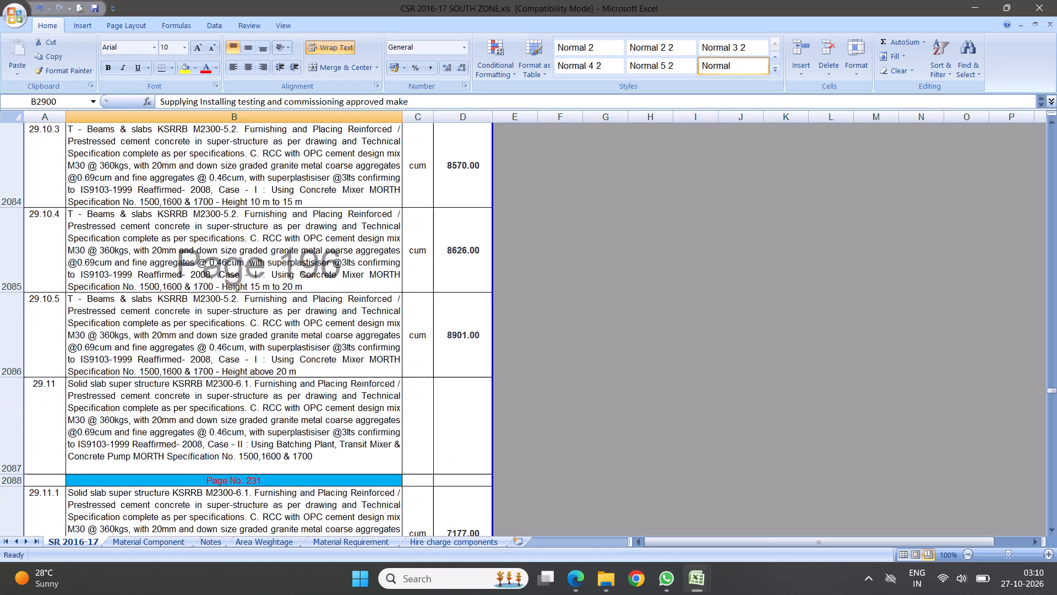
Review the section 27 foundation filling and masonry rates and the section 26 bridge well foundation items.
{"action": "scroll", "coordinate": [211, 282], "scroll_direction": "up", "scroll_amount": 12}
{"action": "scroll", "coordinate": [211, 282], "scroll_direction": "up", "scroll_amount": 14}
{"action": "scroll", "coordinate": [211, 282], "scroll_direction": "up", "scroll_amount": 20}
{"action": "scroll", "coordinate": [211, 282], "scroll_direction": "up", "scroll_amount": 3}
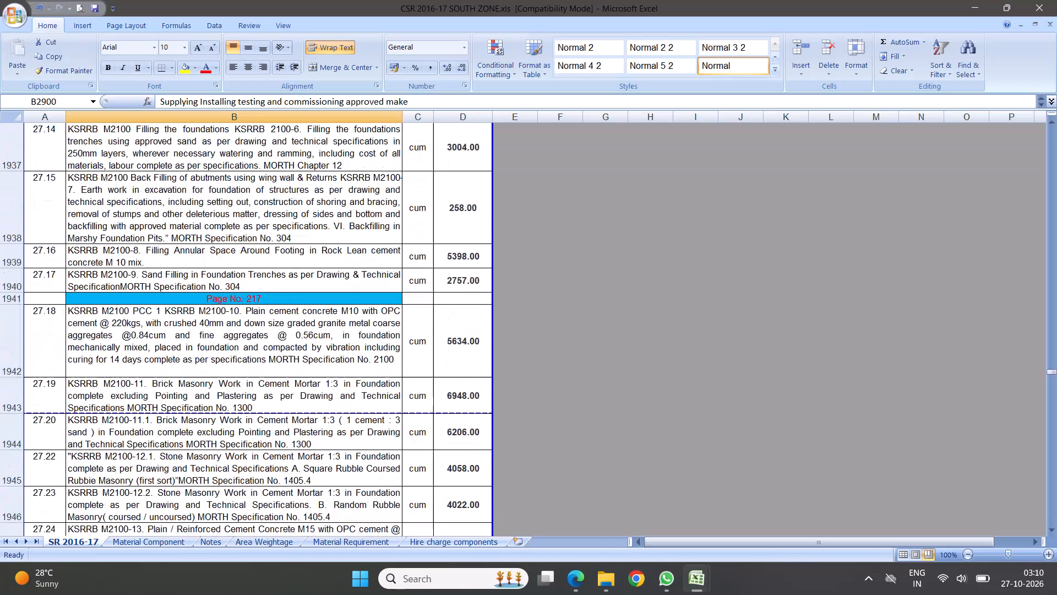
{"action": "scroll", "coordinate": [211, 282], "scroll_direction": "up", "scroll_amount": 15}
{"action": "scroll", "coordinate": [211, 282], "scroll_direction": "up", "scroll_amount": 6}
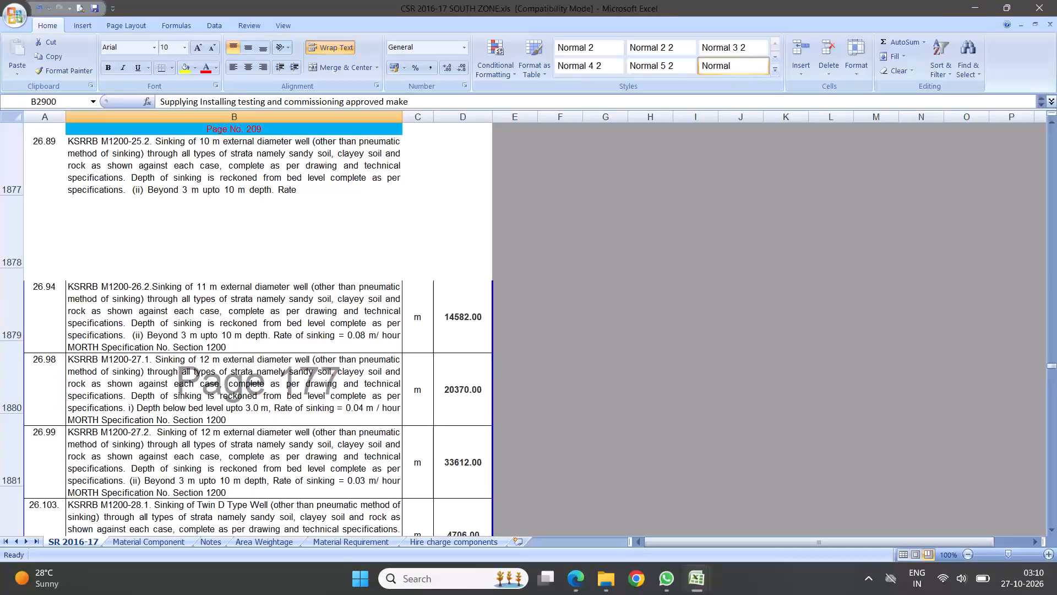
{"action": "scroll", "coordinate": [211, 282], "scroll_direction": "up", "scroll_amount": 20}
{"action": "scroll", "coordinate": [211, 282], "scroll_direction": "up", "scroll_amount": 6}
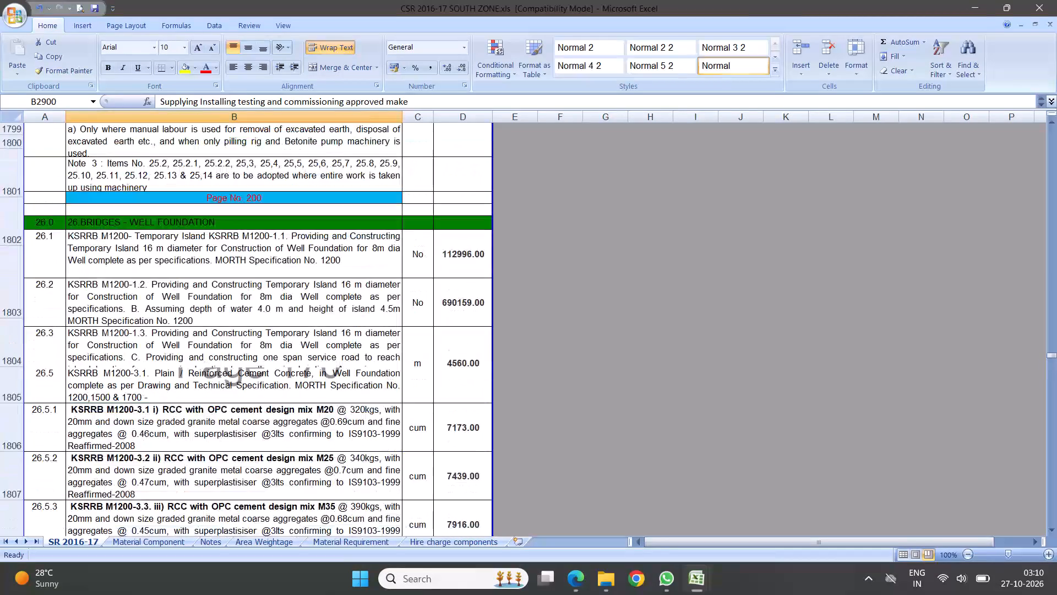
Switch to the ASPHALT ESTIMATE-18-19 workbook and select the item 4 description for bituminous concrete, KSRRB M500-18.
{"action": "left_click", "coordinate": [694, 578]}
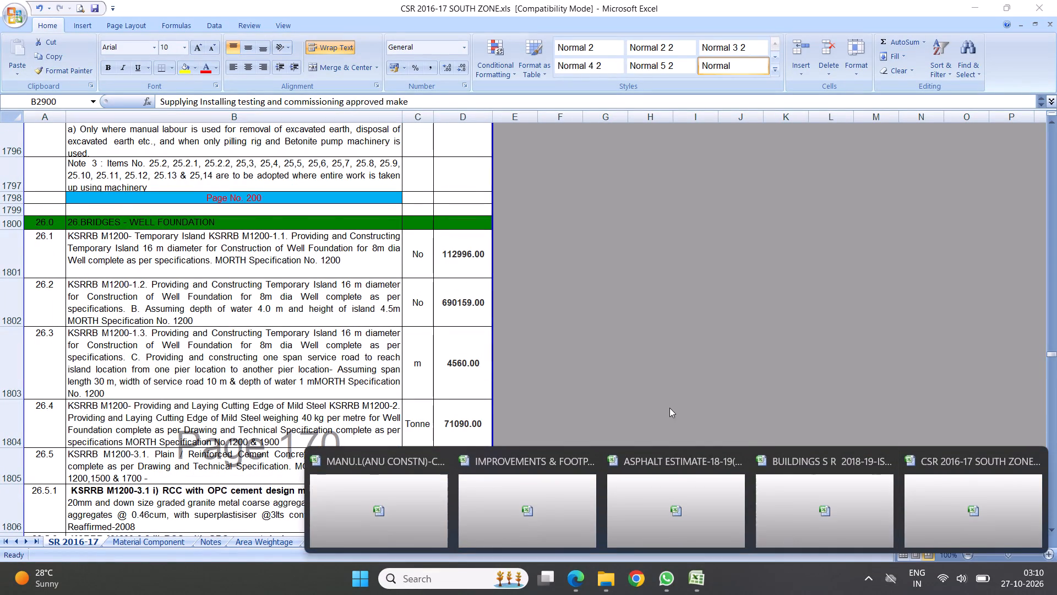
{"action": "left_click", "coordinate": [686, 500]}
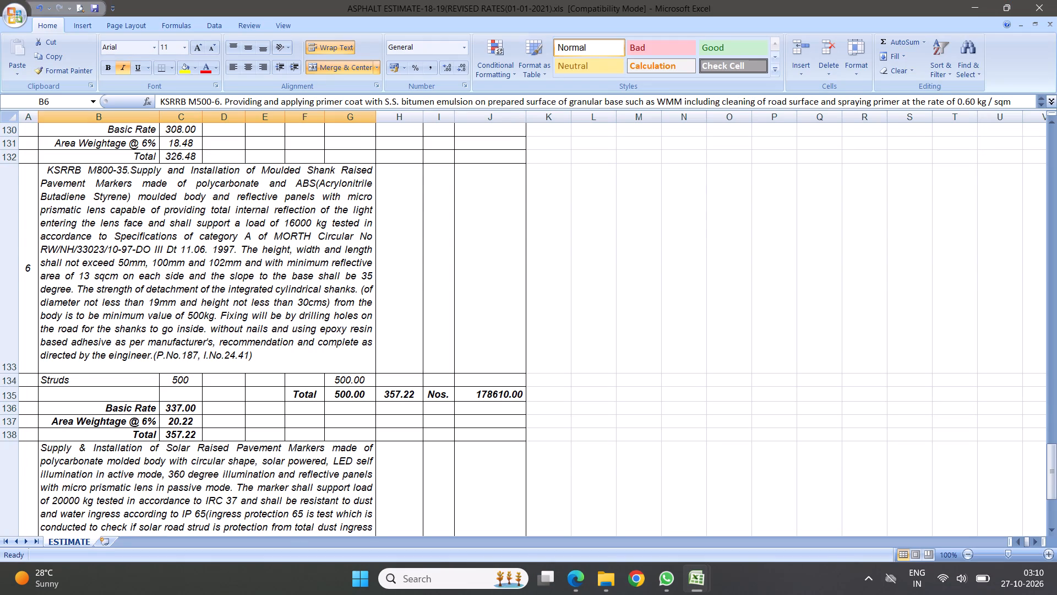
{"action": "scroll", "coordinate": [258, 326], "scroll_direction": "up", "scroll_amount": 10}
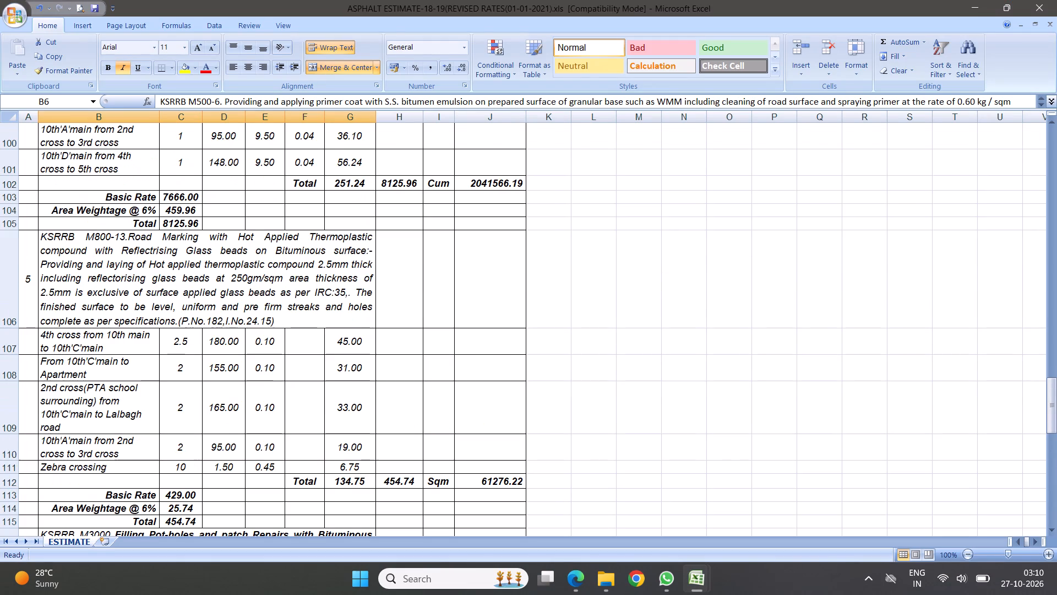
{"action": "scroll", "coordinate": [298, 305], "scroll_direction": "up", "scroll_amount": 4}
{"action": "left_click", "coordinate": [240, 423]}
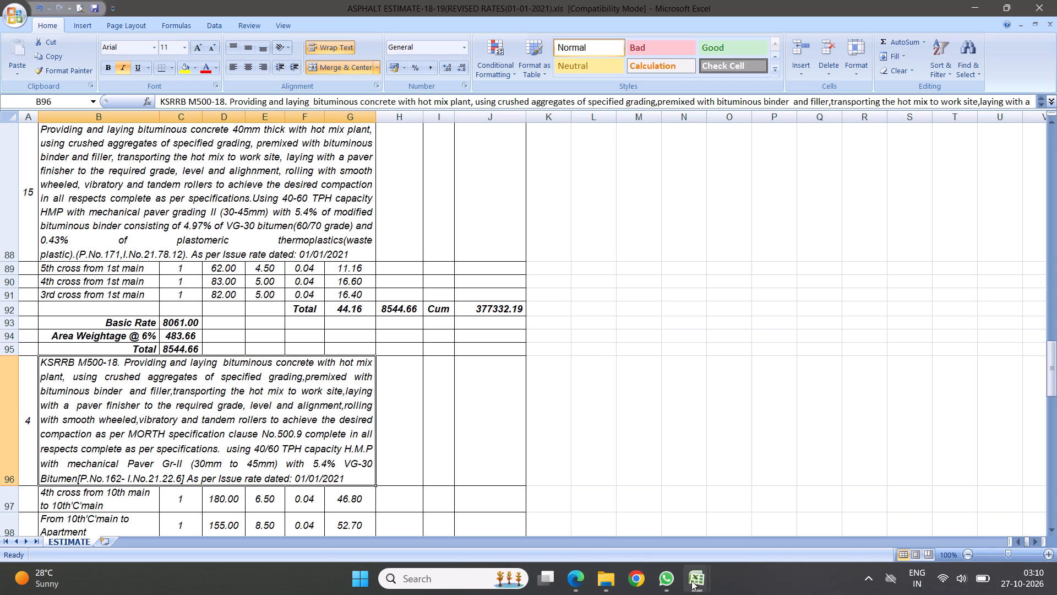
Switch to the CSR 2016-17 South Zone workbook and review backwards through section 22 concrete pavement and the section 21 bituminous and tack coat rates.
{"action": "left_click", "coordinate": [935, 488]}
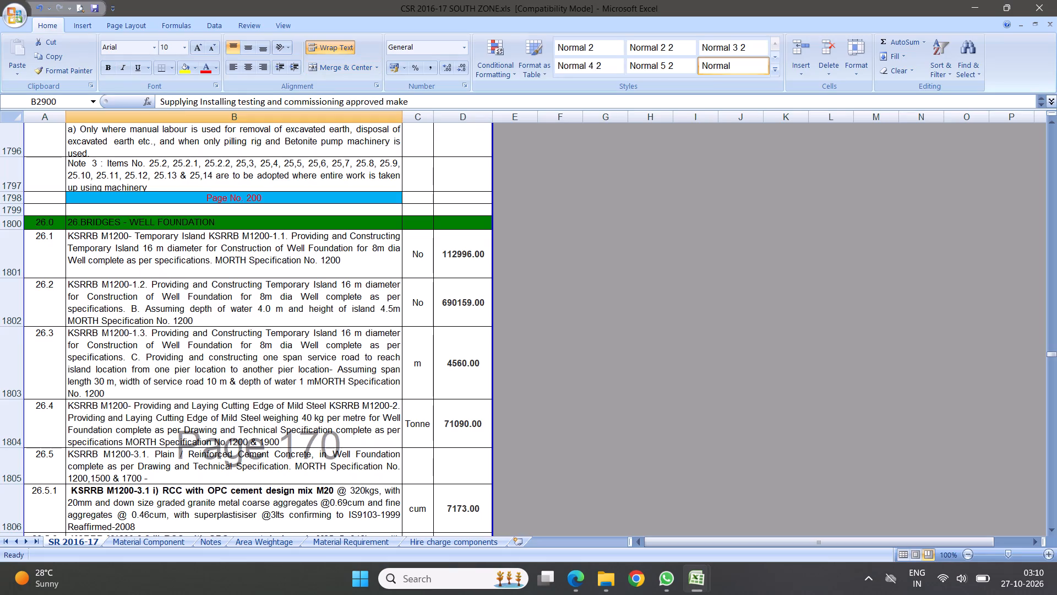
{"action": "scroll", "coordinate": [217, 239], "scroll_direction": "up", "scroll_amount": 20}
{"action": "scroll", "coordinate": [217, 239], "scroll_direction": "up", "scroll_amount": 20}
{"action": "scroll", "coordinate": [217, 239], "scroll_direction": "up", "scroll_amount": 9}
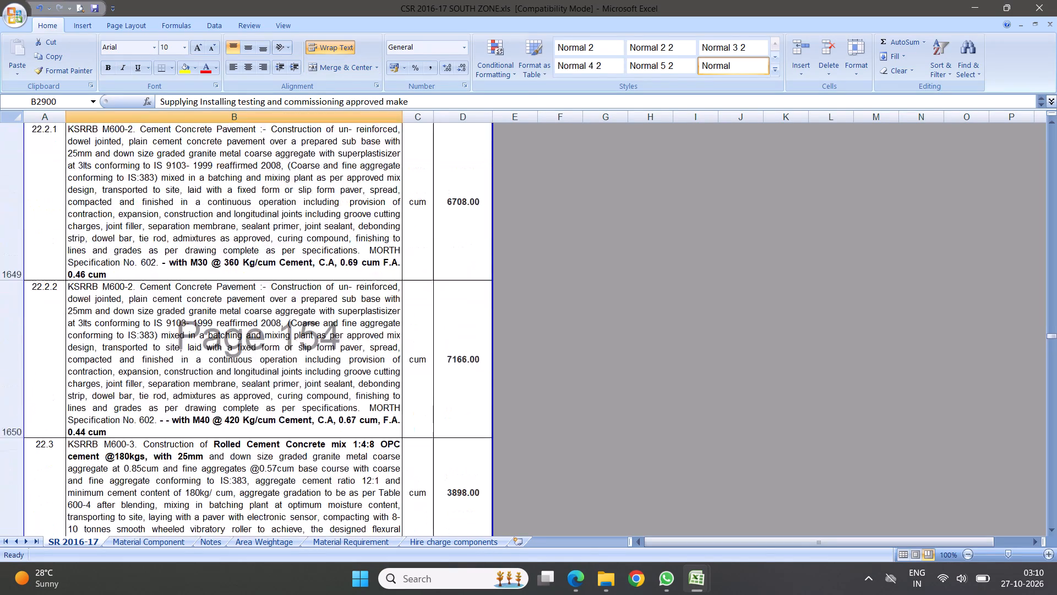
{"action": "scroll", "coordinate": [212, 236], "scroll_direction": "up", "scroll_amount": 4}
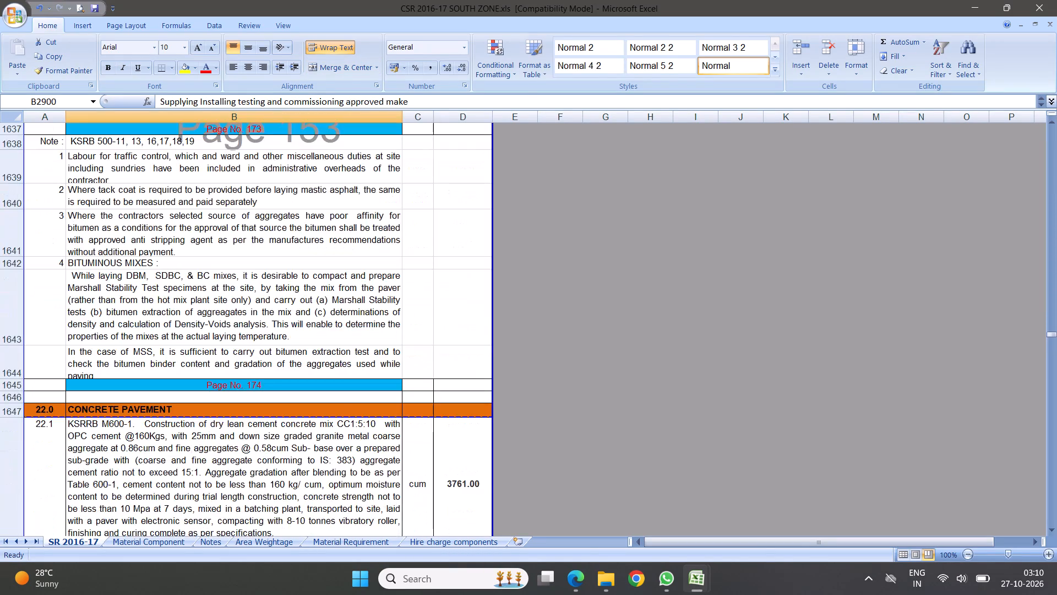
{"action": "scroll", "coordinate": [212, 236], "scroll_direction": "up", "scroll_amount": 4}
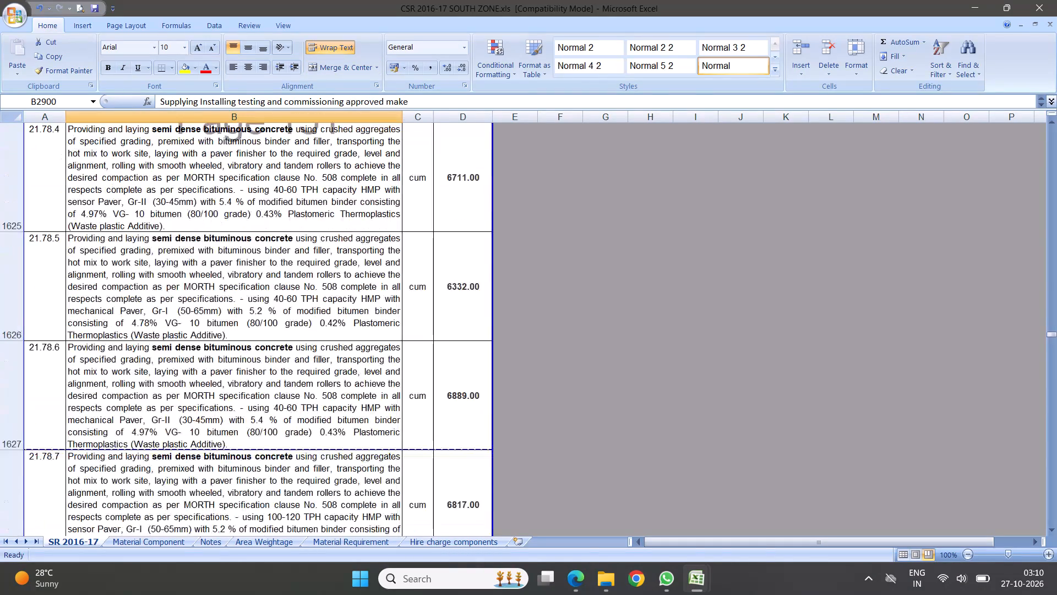
{"action": "scroll", "coordinate": [212, 236], "scroll_direction": "up", "scroll_amount": 13}
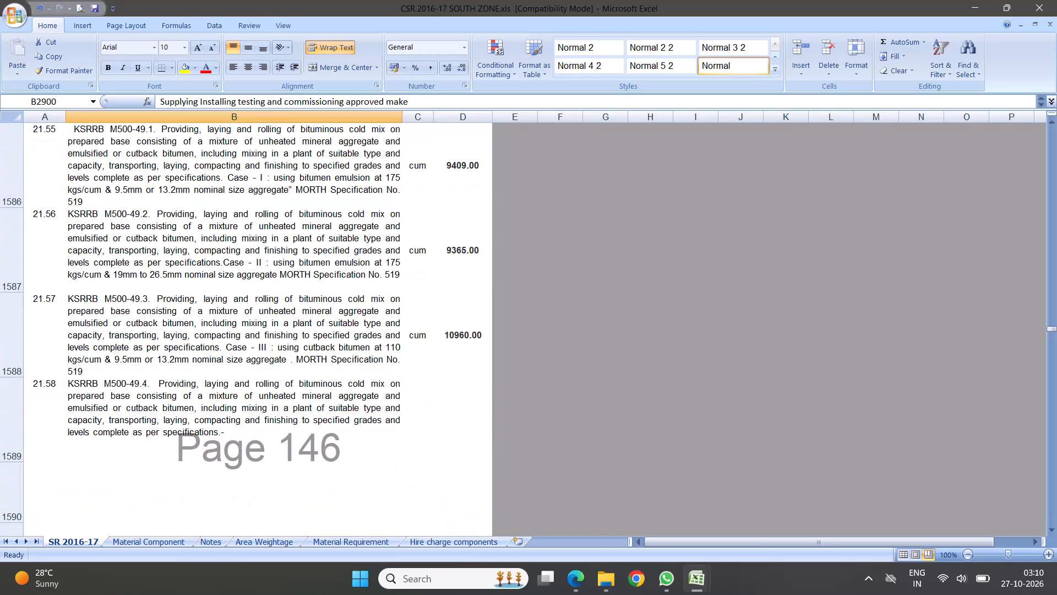
{"action": "left_click", "coordinate": [168, 335]}
{"action": "left_click", "coordinate": [208, 441]}
{"action": "scroll", "coordinate": [263, 223], "scroll_direction": "up", "scroll_amount": 3}
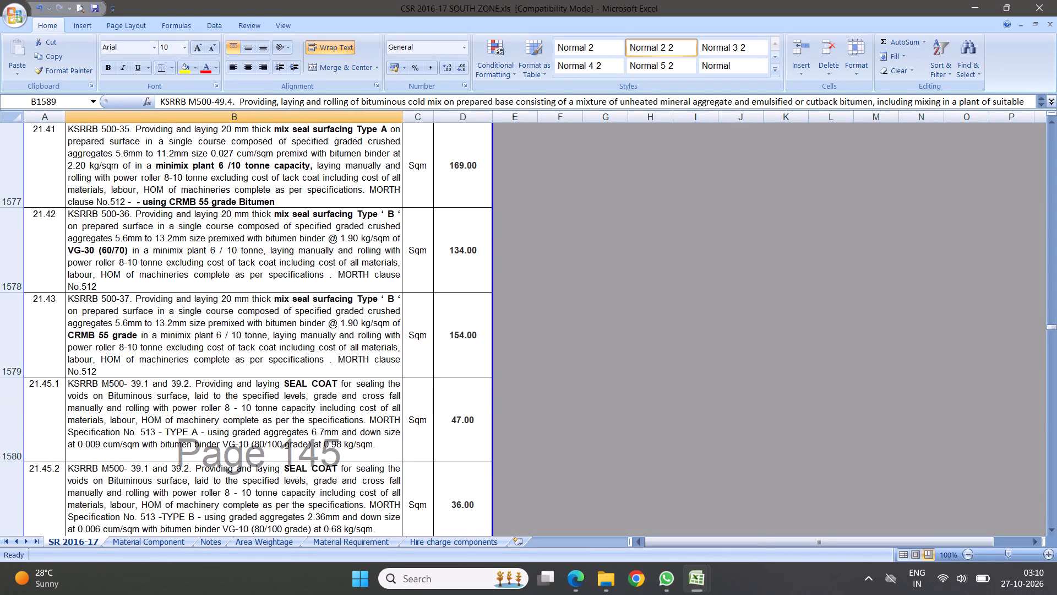
{"action": "scroll", "coordinate": [232, 253], "scroll_direction": "up", "scroll_amount": 3}
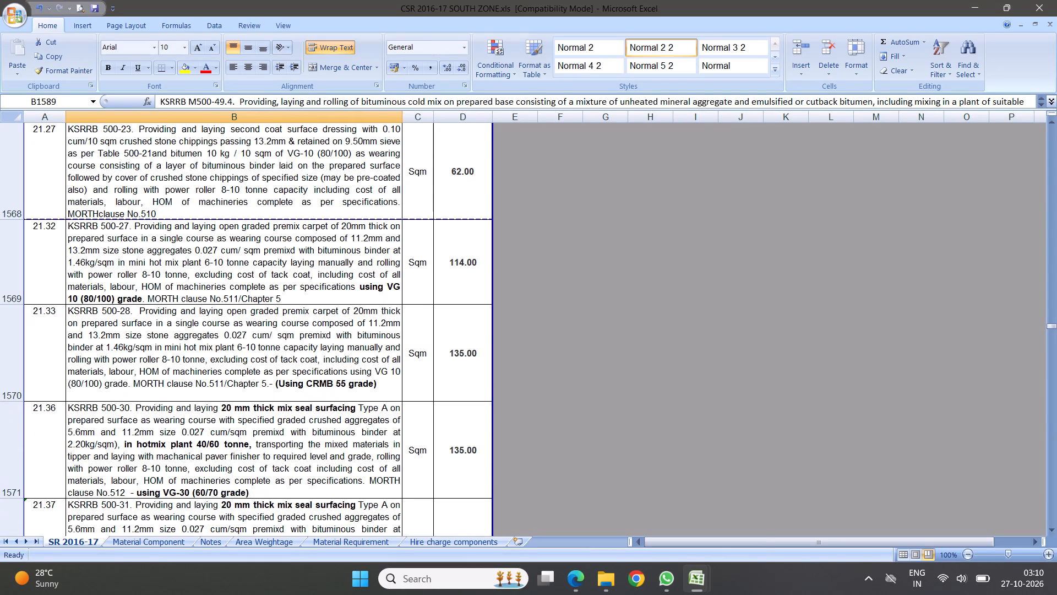
{"action": "scroll", "coordinate": [236, 253], "scroll_direction": "up", "scroll_amount": 5}
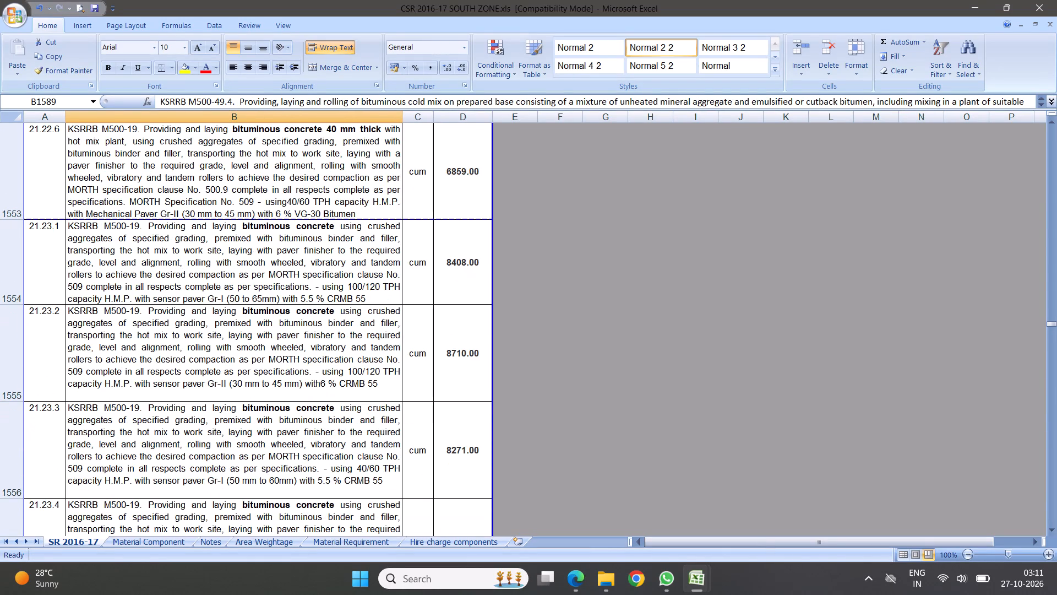
{"action": "scroll", "coordinate": [236, 252], "scroll_direction": "up", "scroll_amount": 11}
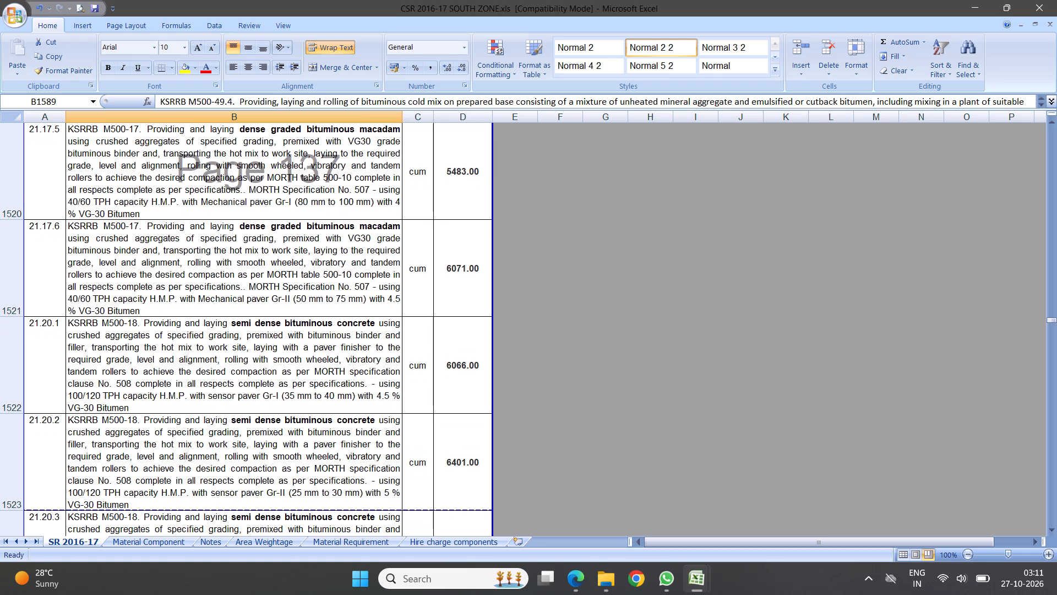
{"action": "scroll", "coordinate": [260, 259], "scroll_direction": "up", "scroll_amount": 6}
{"action": "left_click", "coordinate": [126, 305]}
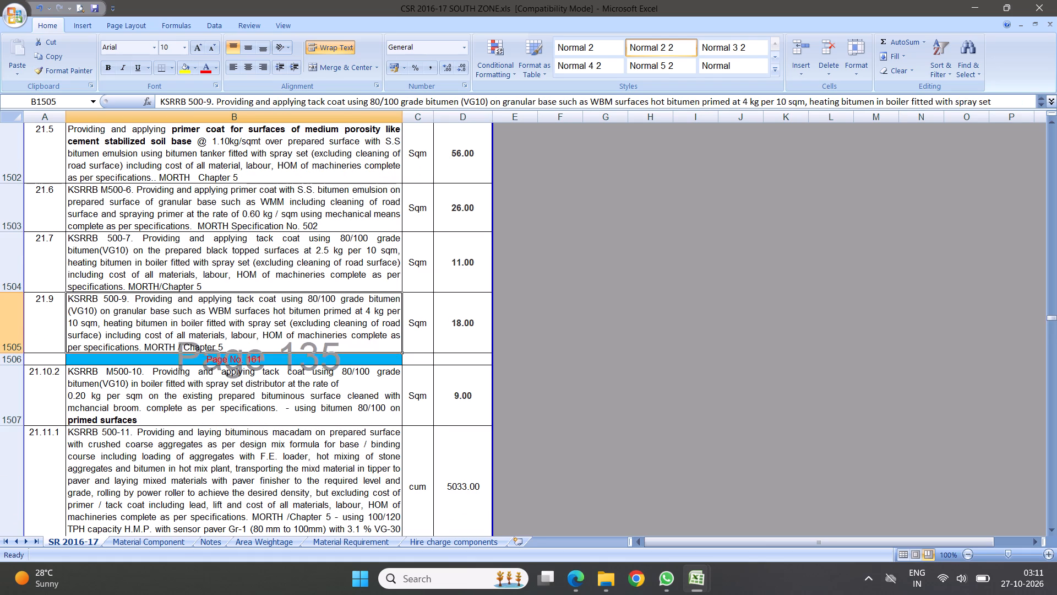
Examine the section 20 lime stabilisation and granular sub-base items back to item 20.1 and the preceding section 19 notes.
{"action": "scroll", "coordinate": [232, 285], "scroll_direction": "up", "scroll_amount": 14}
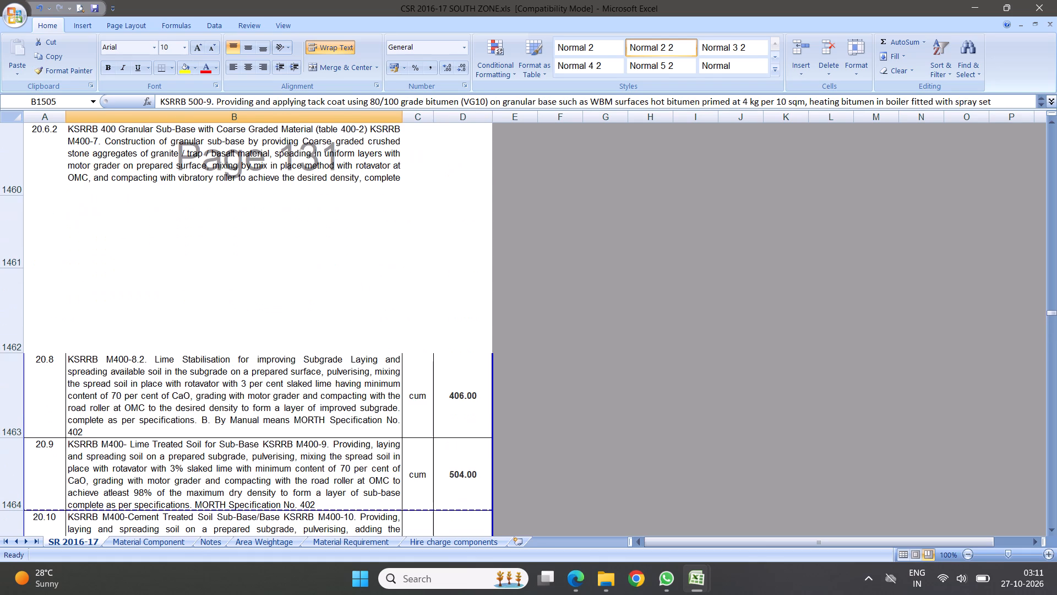
{"action": "left_click", "coordinate": [169, 226]}
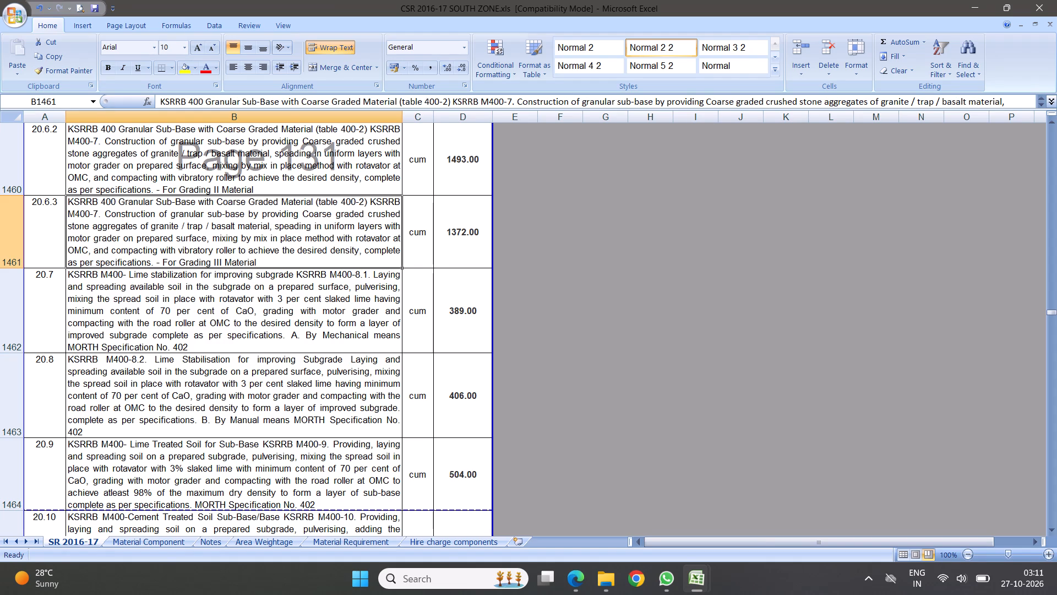
{"action": "left_click", "coordinate": [234, 311]}
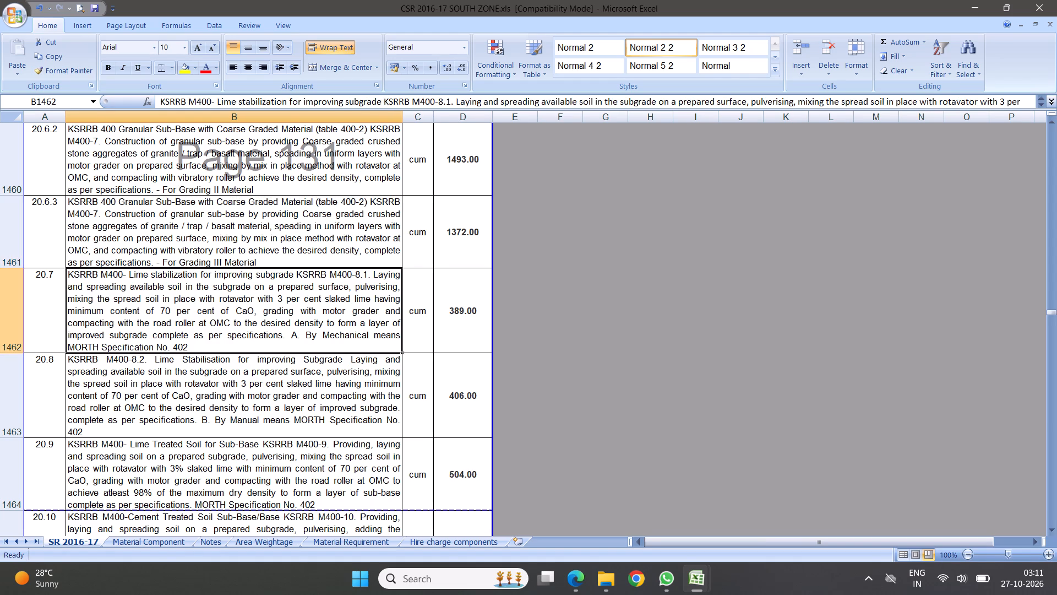
{"action": "left_click", "coordinate": [233, 401]}
{"action": "left_click", "coordinate": [221, 473]}
{"action": "scroll", "coordinate": [231, 273], "scroll_direction": "up", "scroll_amount": 1}
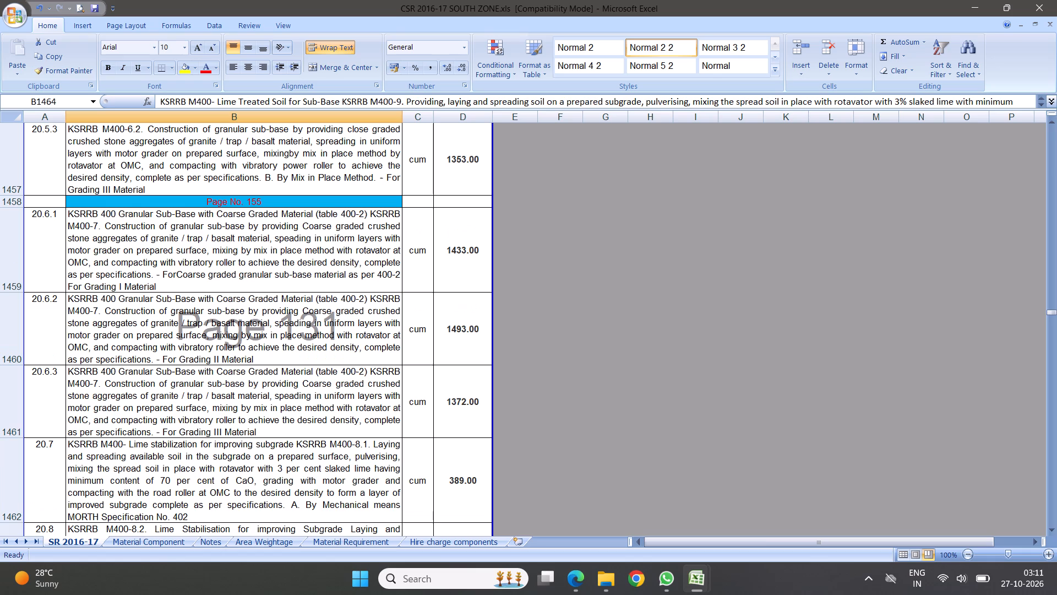
{"action": "left_click", "coordinate": [217, 144]}
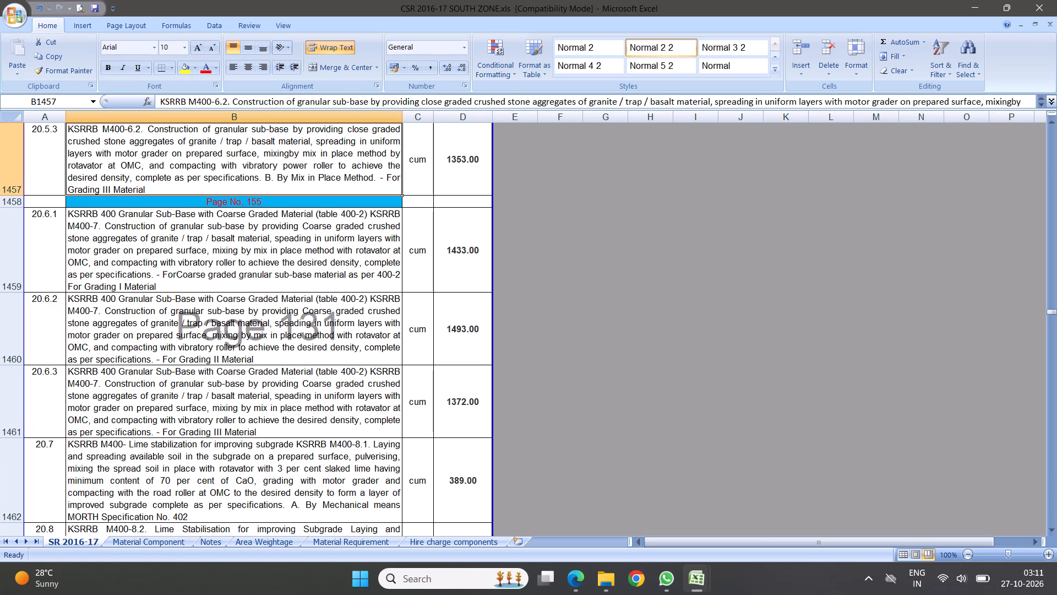
{"action": "scroll", "coordinate": [224, 252], "scroll_direction": "up", "scroll_amount": 2}
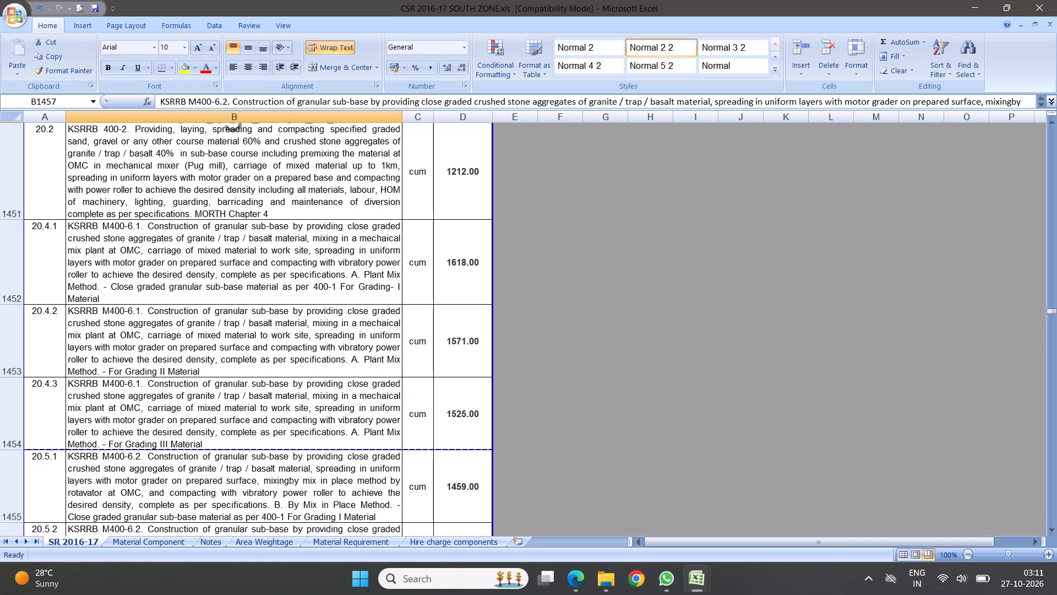
{"action": "scroll", "coordinate": [236, 361], "scroll_direction": "up", "scroll_amount": 2}
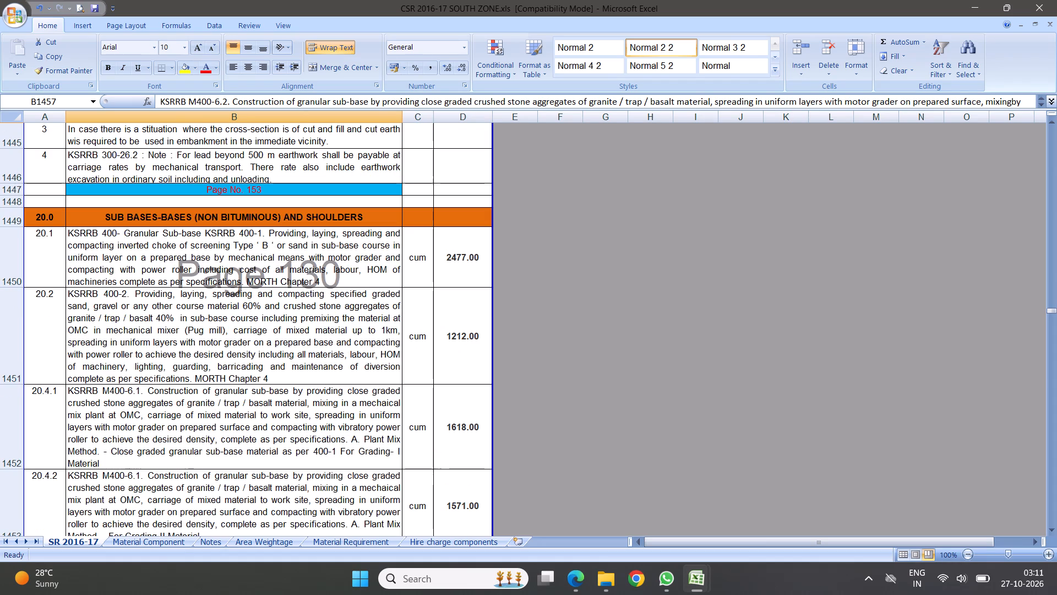
{"action": "left_click", "coordinate": [250, 246]}
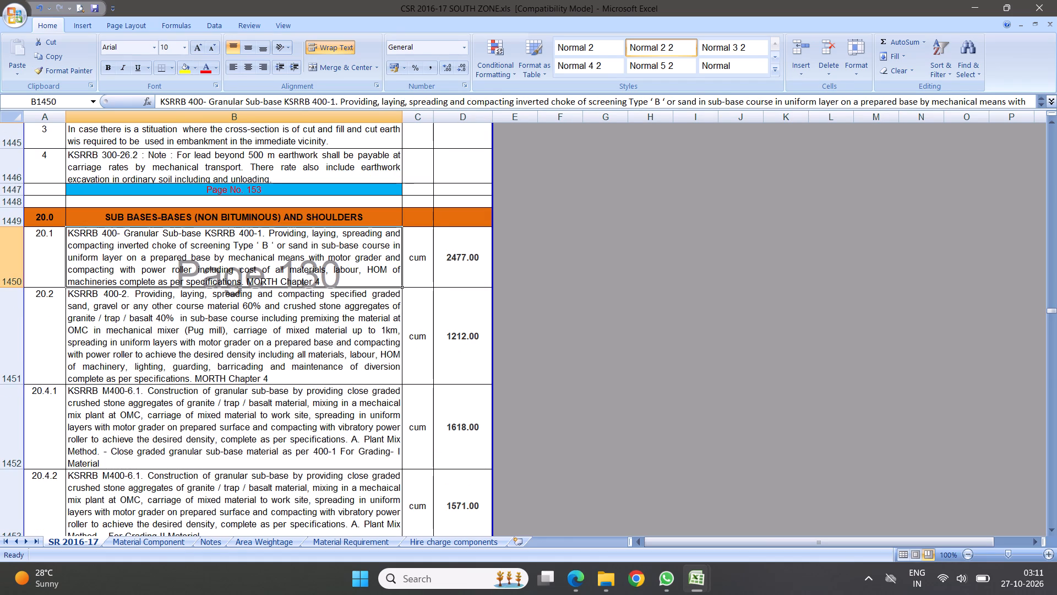
{"action": "scroll", "coordinate": [250, 243], "scroll_direction": "up", "scroll_amount": 1}
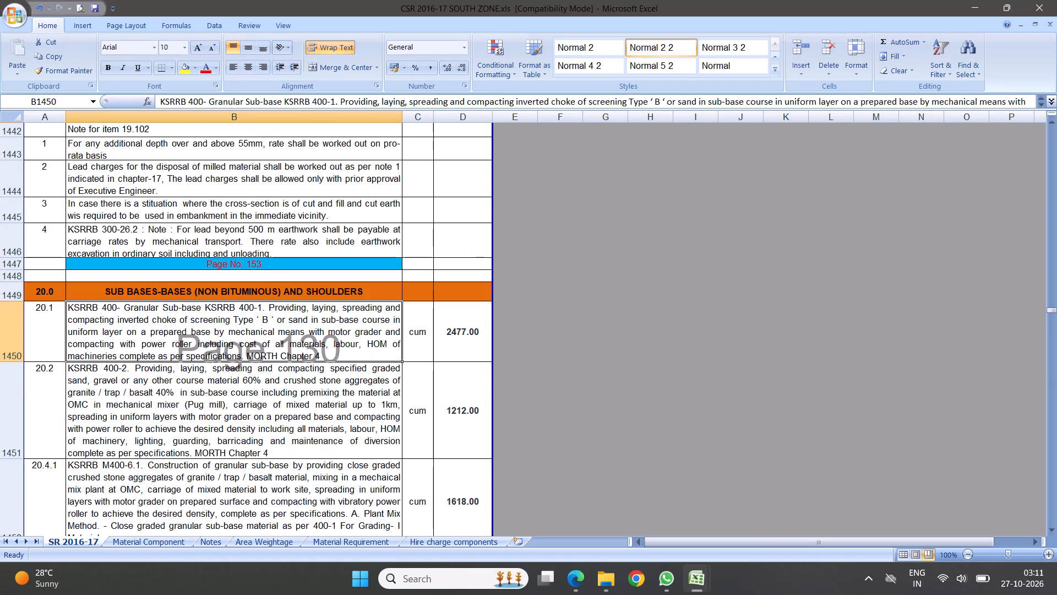
{"action": "scroll", "coordinate": [254, 253], "scroll_direction": "up", "scroll_amount": 3}
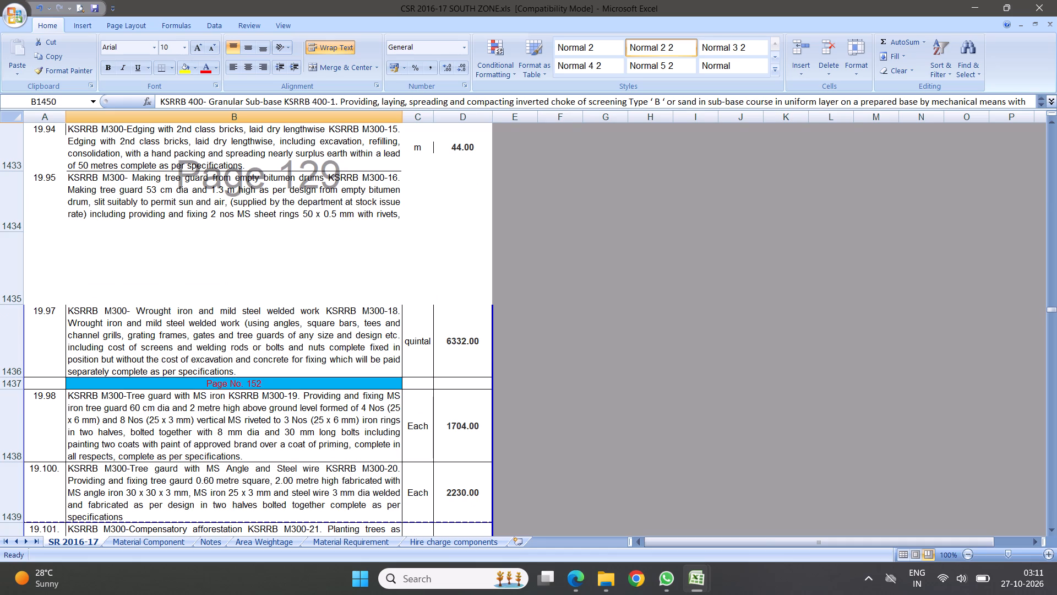
Compare the granular sub-base descriptions of items 20.1, 20.2 and 20.4.1 under Sub Bases-Bases (Non Bituminous) and Shoulders.
{"action": "scroll", "coordinate": [255, 263], "scroll_direction": "down", "scroll_amount": 3}
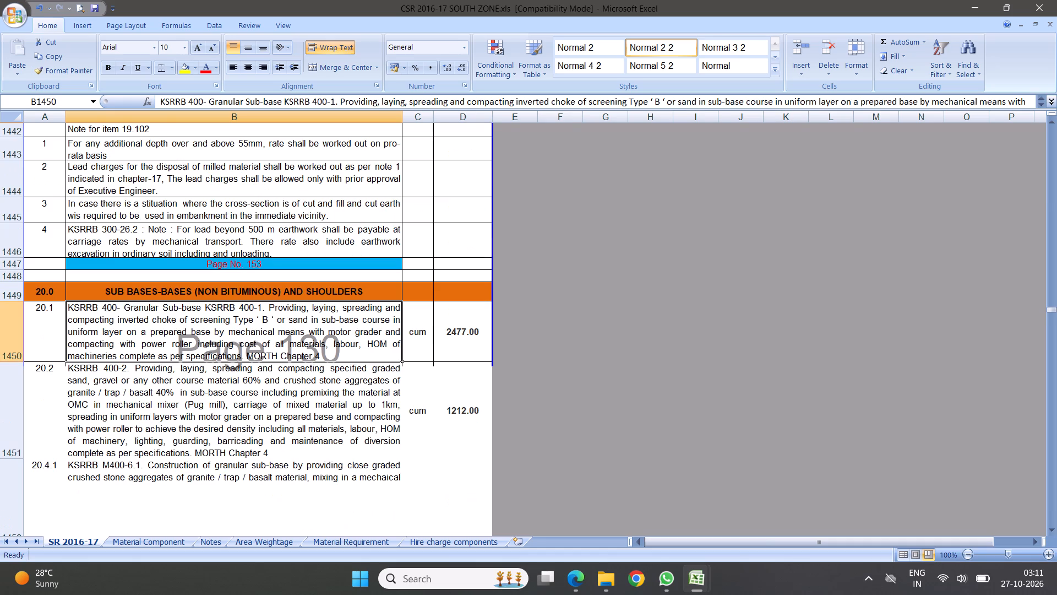
{"action": "left_click", "coordinate": [211, 295]}
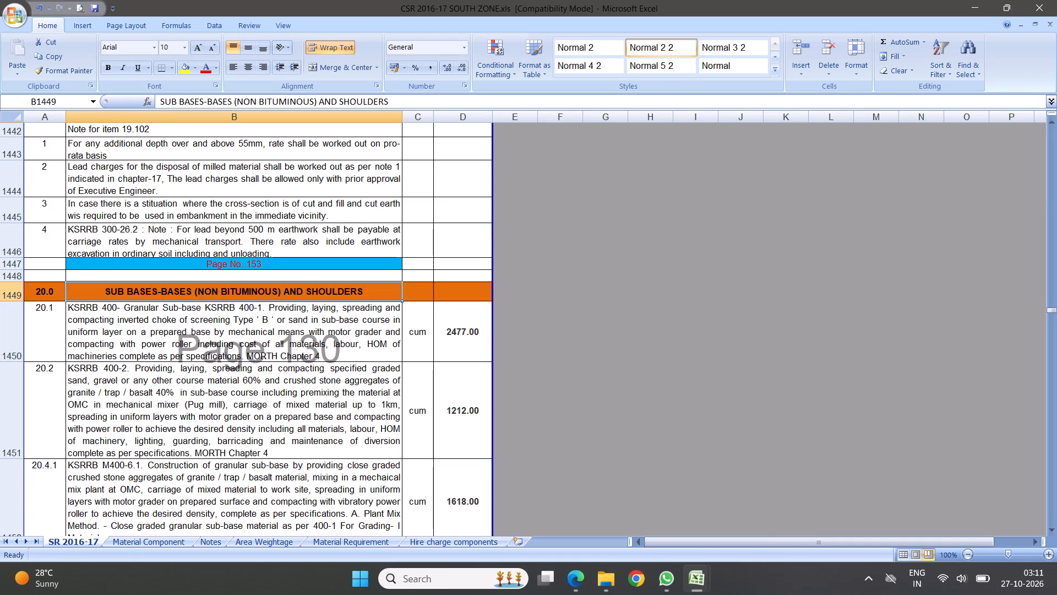
{"action": "left_click", "coordinate": [179, 329]}
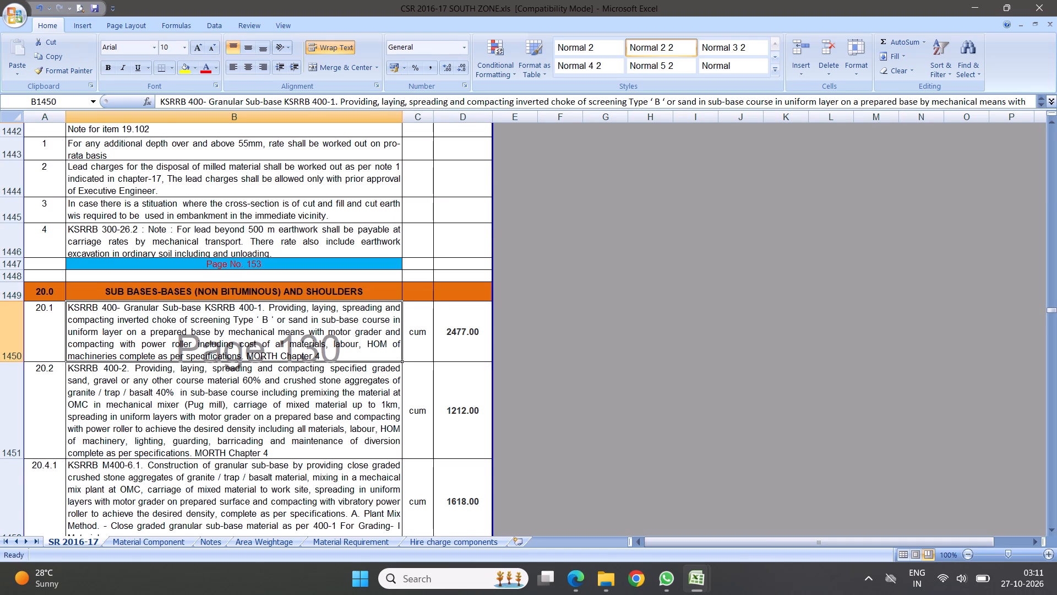
{"action": "scroll", "coordinate": [272, 401], "scroll_direction": "down", "scroll_amount": 2}
{"action": "left_click", "coordinate": [244, 261]}
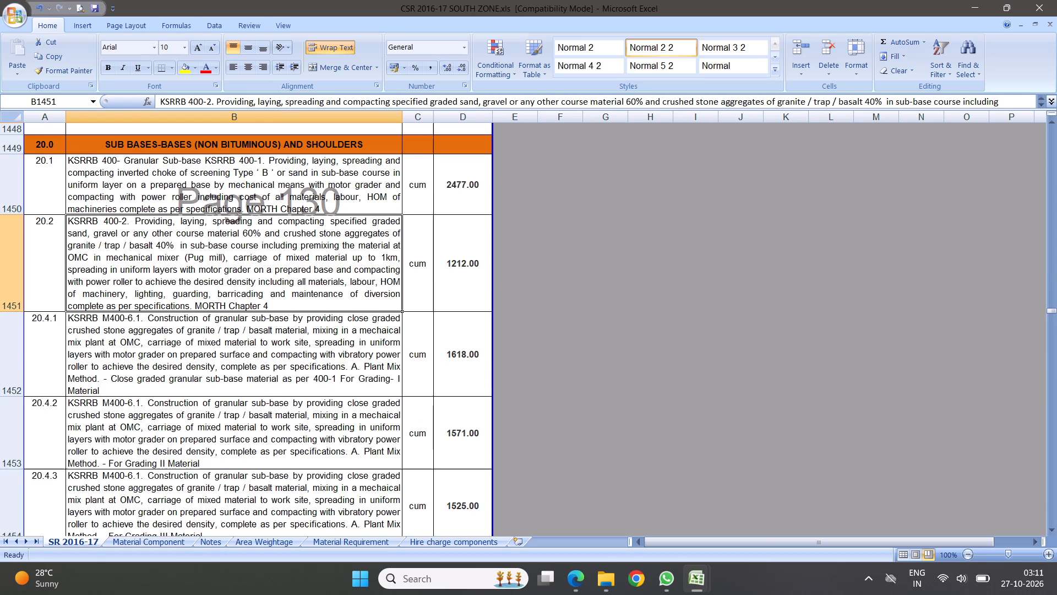
{"action": "left_click", "coordinate": [226, 344]}
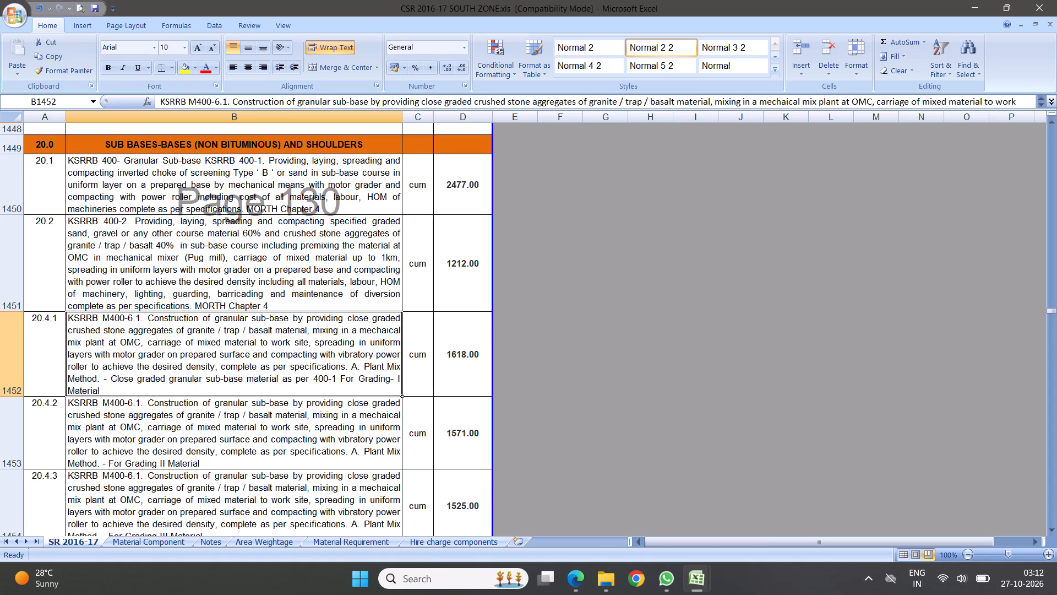
{"action": "scroll", "coordinate": [314, 359], "scroll_direction": "down", "scroll_amount": 1}
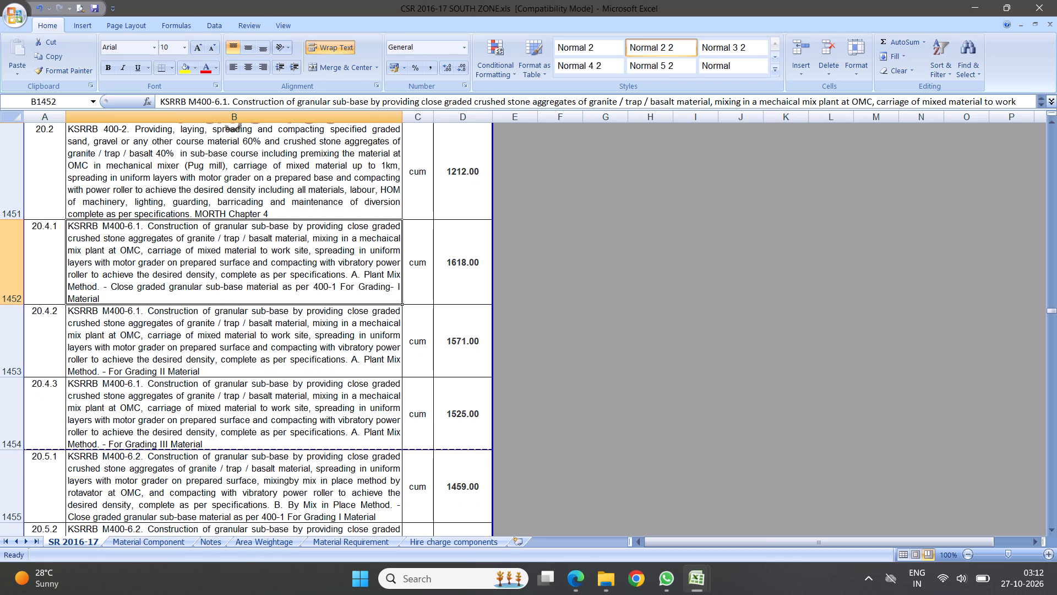
Copy the item 20.4.1 description text from "Construction of granular sub-base" through "Grading- I Material", leaving out the KSRRB M400-6.1 code.
{"action": "left_click", "coordinate": [153, 268]}
{"action": "left_click", "coordinate": [119, 247]}
{"action": "double_click", "coordinate": [129, 254]}
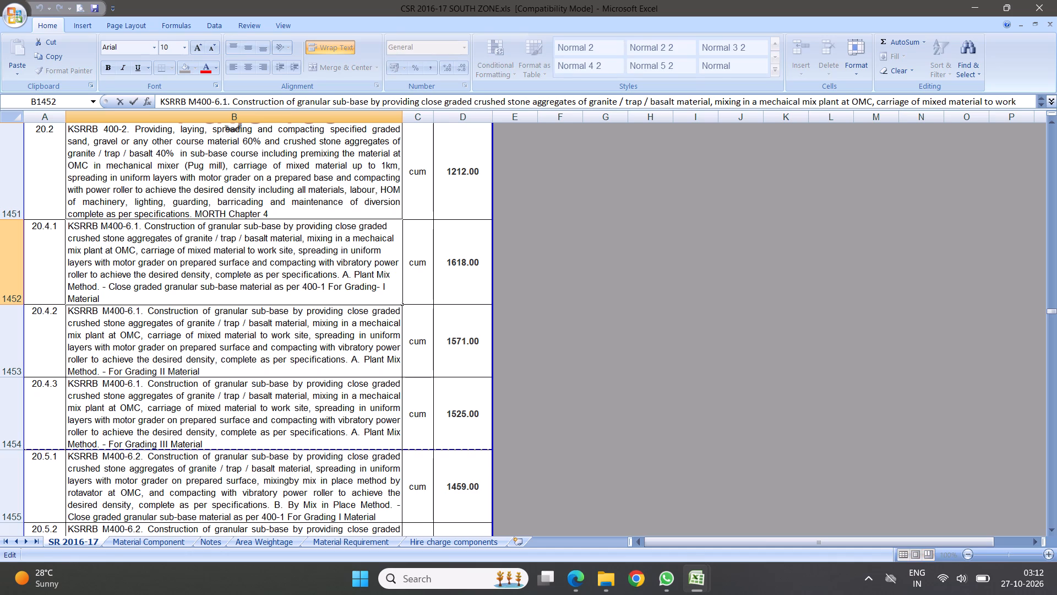
{"action": "left_click_drag", "start_coordinate": [144, 224], "coordinate": [112, 298]}
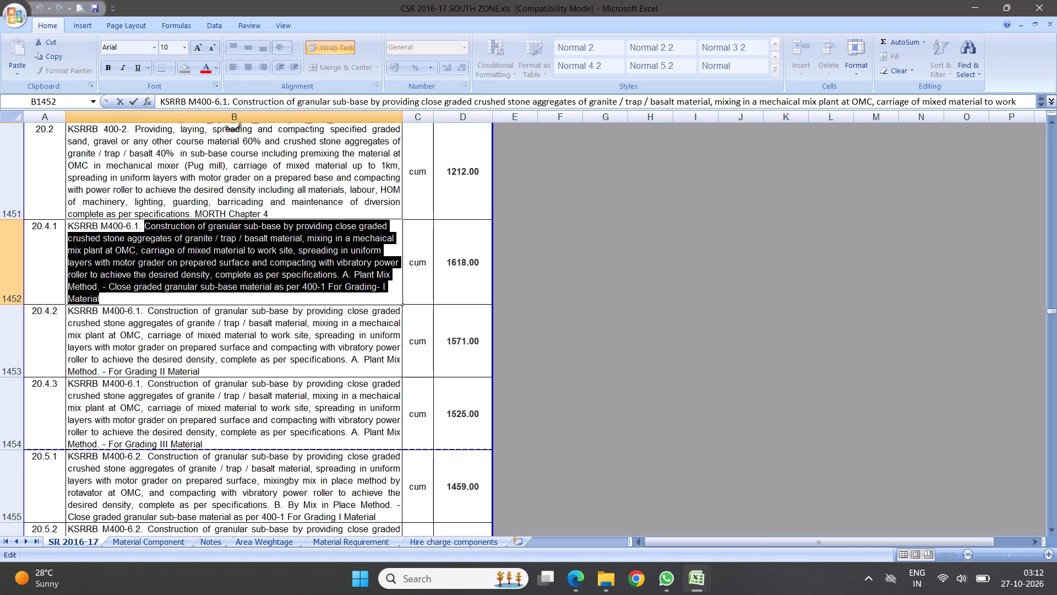
{"action": "left_click_drag", "start_coordinate": [112, 298], "coordinate": [379, 280]}
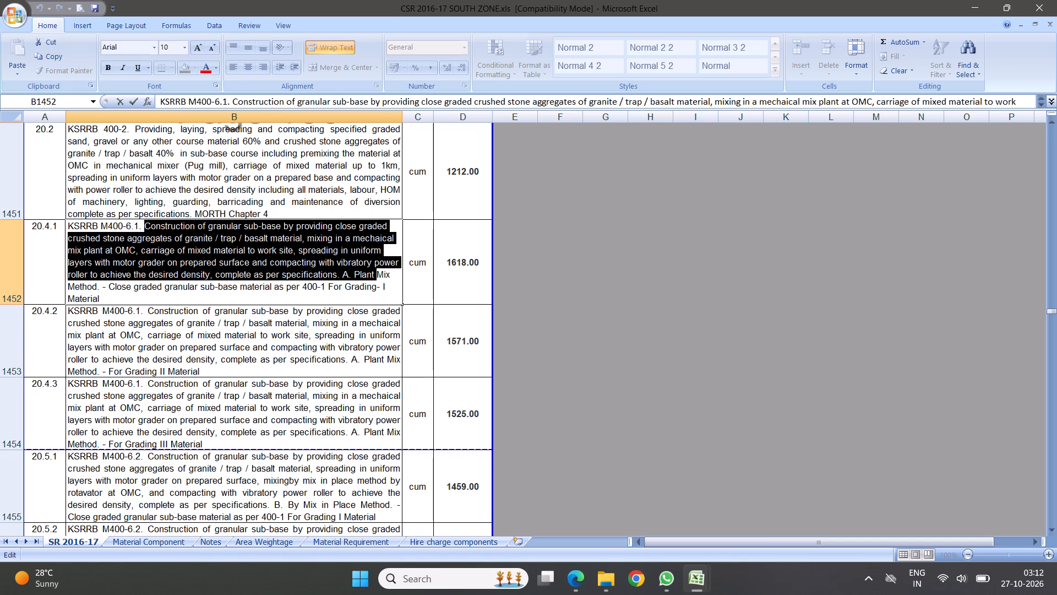
{"action": "left_click_drag", "start_coordinate": [379, 280], "coordinate": [102, 301]}
{"action": "right_click", "coordinate": [83, 246]}
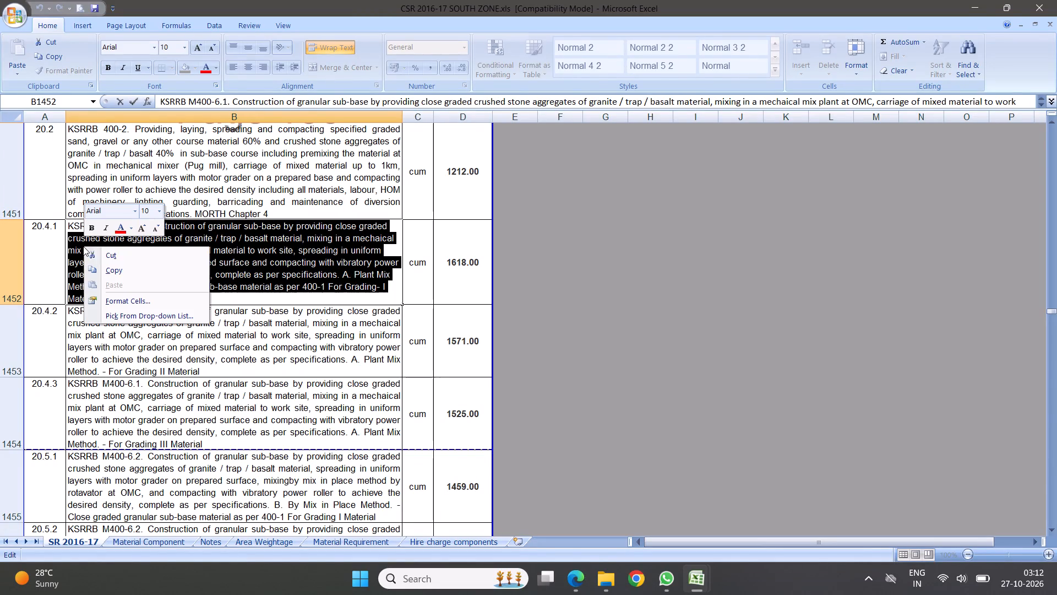
{"action": "left_click", "coordinate": [115, 269]}
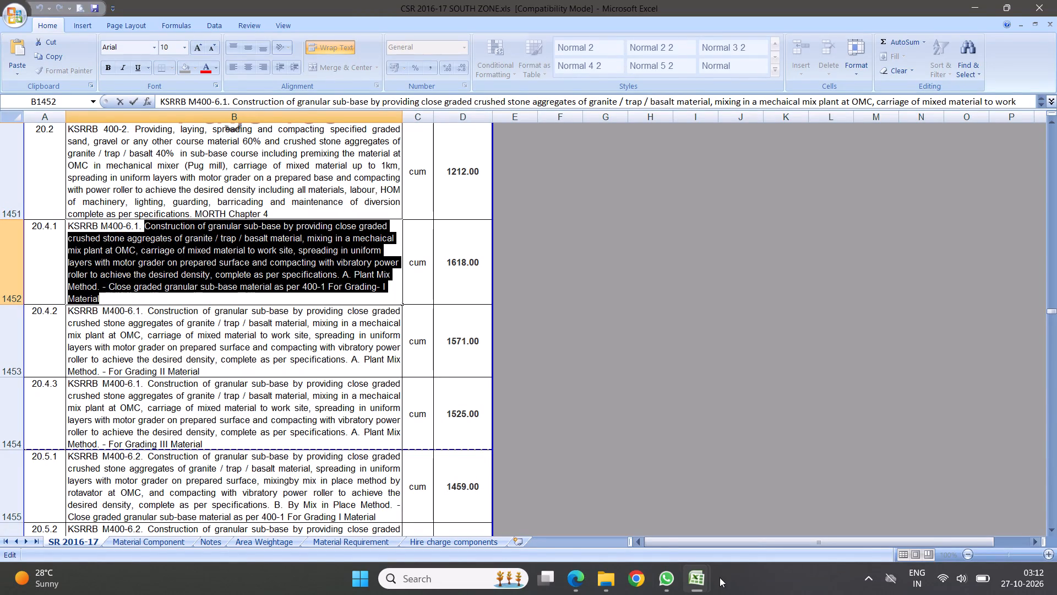
Switch to the road 3rd bill workbook and paste the copied sub-base description at the end of item 14's existing text.
{"action": "left_click", "coordinate": [696, 576]}
{"action": "left_click", "coordinate": [397, 476]}
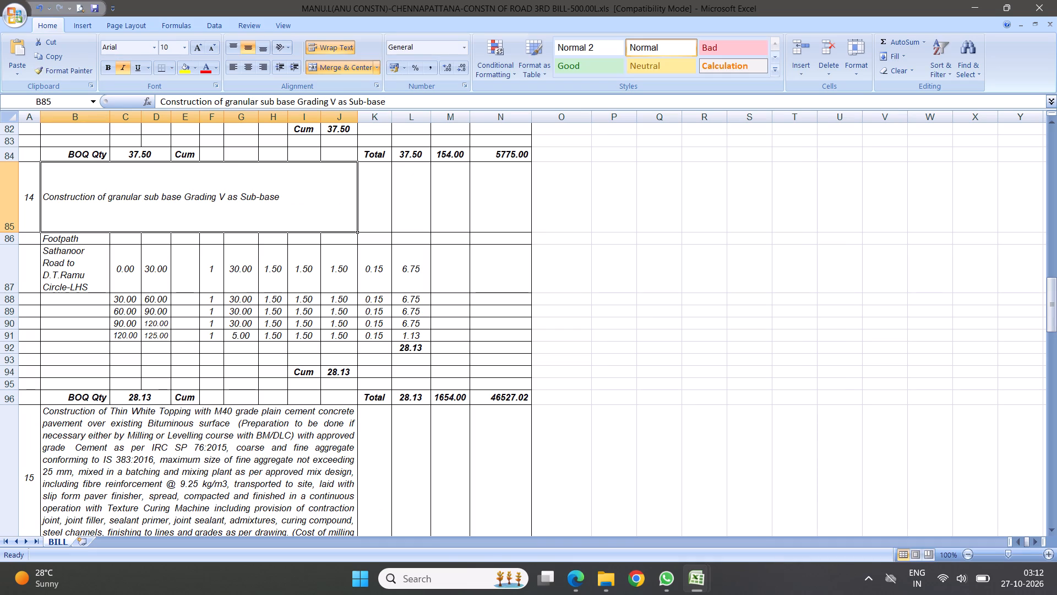
{"action": "double_click", "coordinate": [297, 201]}
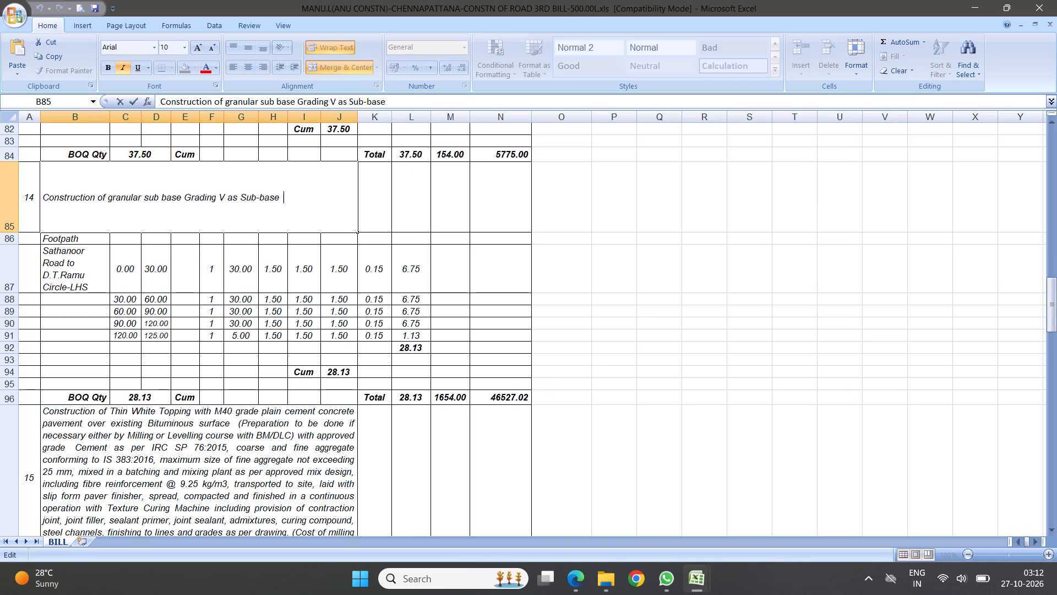
{"action": "left_click", "coordinate": [331, 241]}
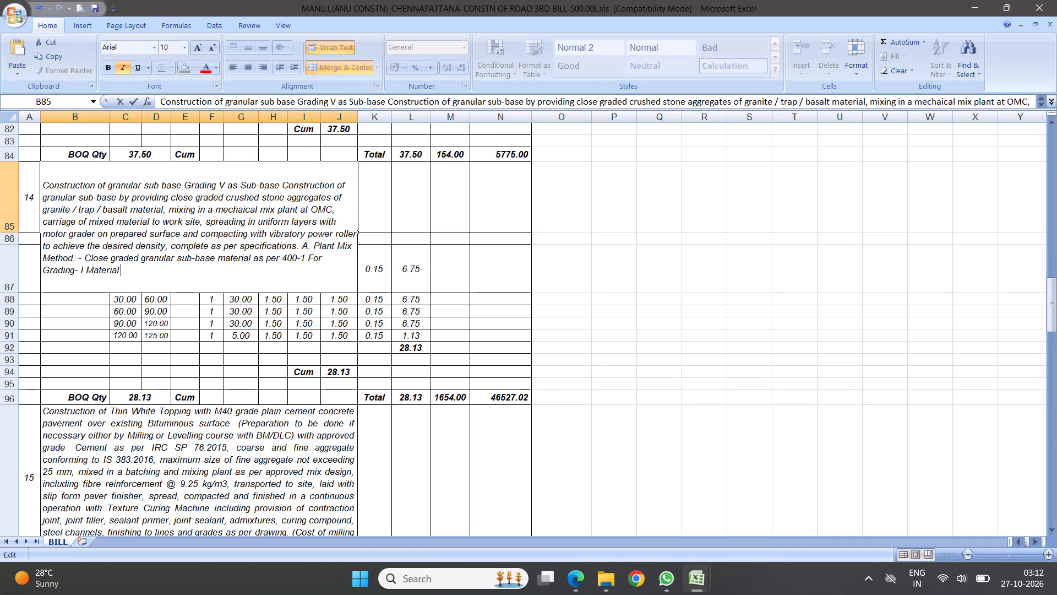
Remove item 14's original short sub-base wording so that its description consists only of the pasted schedule text.
{"action": "left_click", "coordinate": [239, 184]}
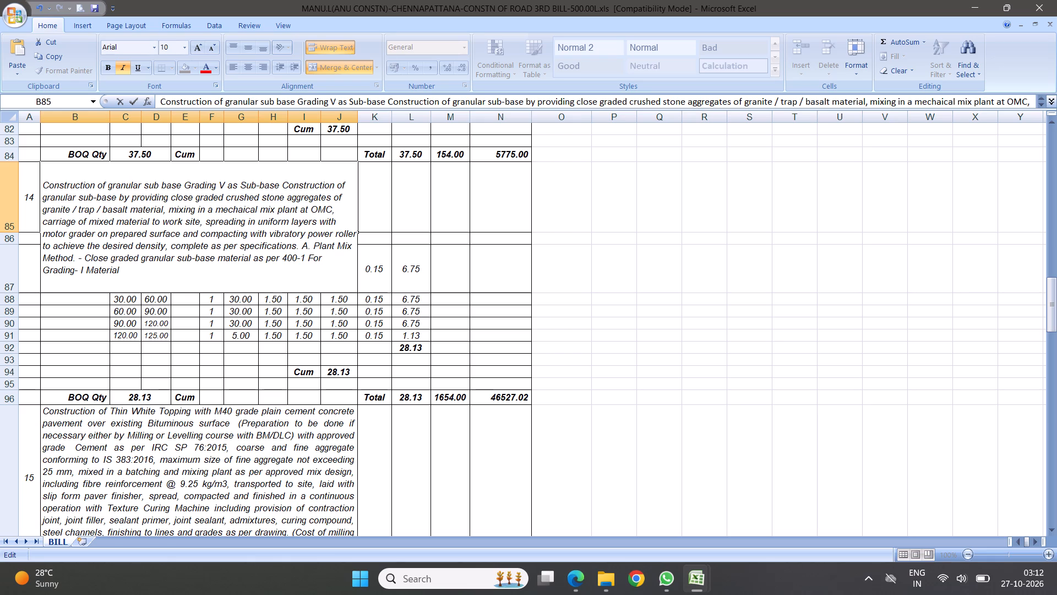
{"action": "left_click", "coordinate": [283, 183]}
{"action": "key", "text": "BackSpace"}
{"action": "key", "text": "BackSpace"}
{"action": "key", "text": "BackSpace"}
{"action": "key", "text": "BackSpace"}
{"action": "key", "text": "BackSpace"}
{"action": "key", "text": "BackSpace"}
{"action": "key", "text": "BackSpace"}
{"action": "key", "text": "BackSpace"}
{"action": "key", "text": "BackSpace"}
{"action": "key", "text": "BackSpace"}
{"action": "key", "text": "BackSpace"}
{"action": "key", "text": "BackSpace"}
{"action": "key", "text": "BackSpace"}
{"action": "key", "text": "BackSpace"}
{"action": "key", "text": "BackSpace"}
{"action": "key", "text": "BackSpace"}
{"action": "key", "text": "BackSpace"}
{"action": "key", "text": "BackSpace"}
{"action": "key", "text": "BackSpace"}
{"action": "key", "text": "BackSpace"}
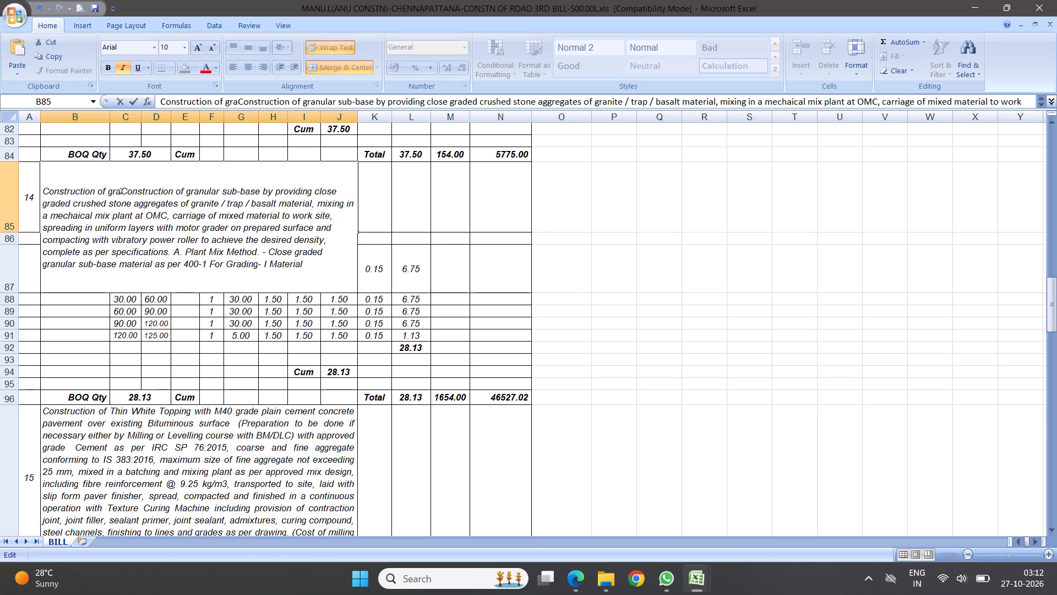
{"action": "left_click", "coordinate": [343, 315]}
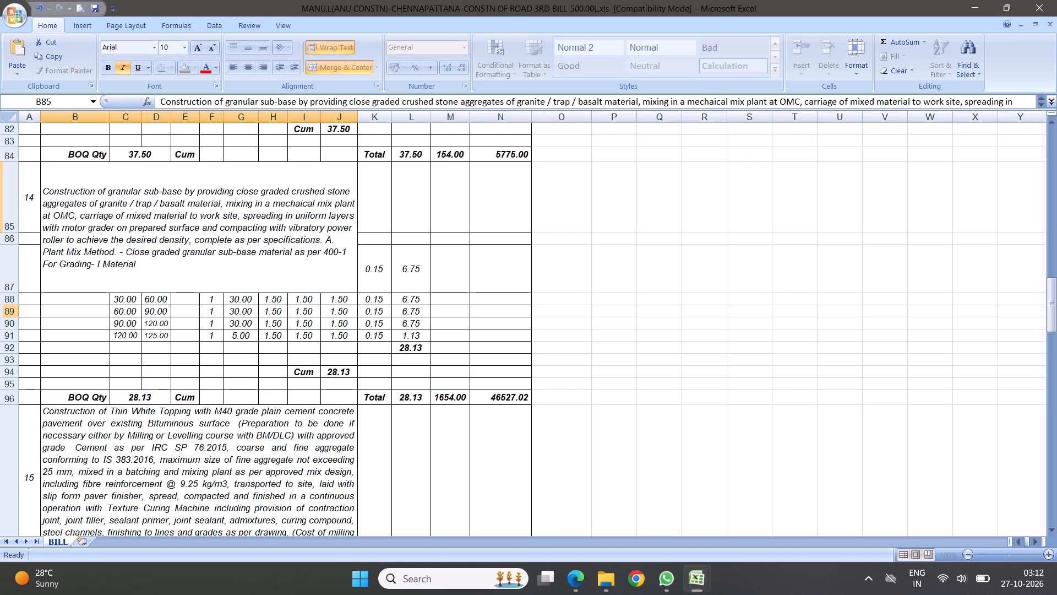
Increase the height of row 85 so that item 14's full description fits with little spare space.
{"action": "left_click", "coordinate": [198, 224]}
{"action": "left_click_drag", "start_coordinate": [10, 235], "coordinate": [12, 248]}
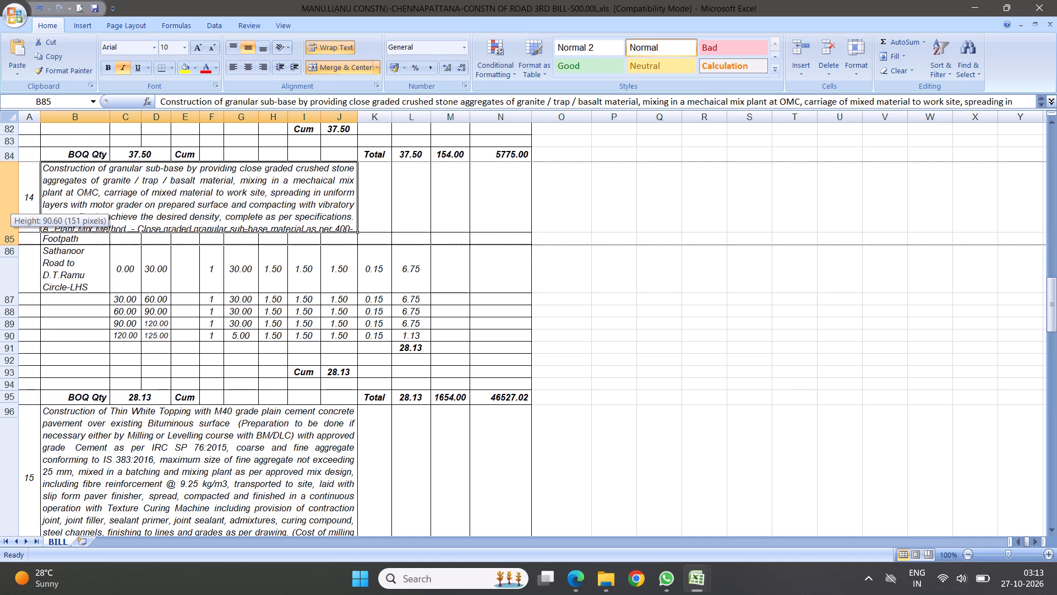
{"action": "left_click_drag", "start_coordinate": [12, 248], "coordinate": [15, 263]}
{"action": "left_click", "coordinate": [122, 232]}
{"action": "left_click_drag", "start_coordinate": [11, 262], "coordinate": [18, 260]}
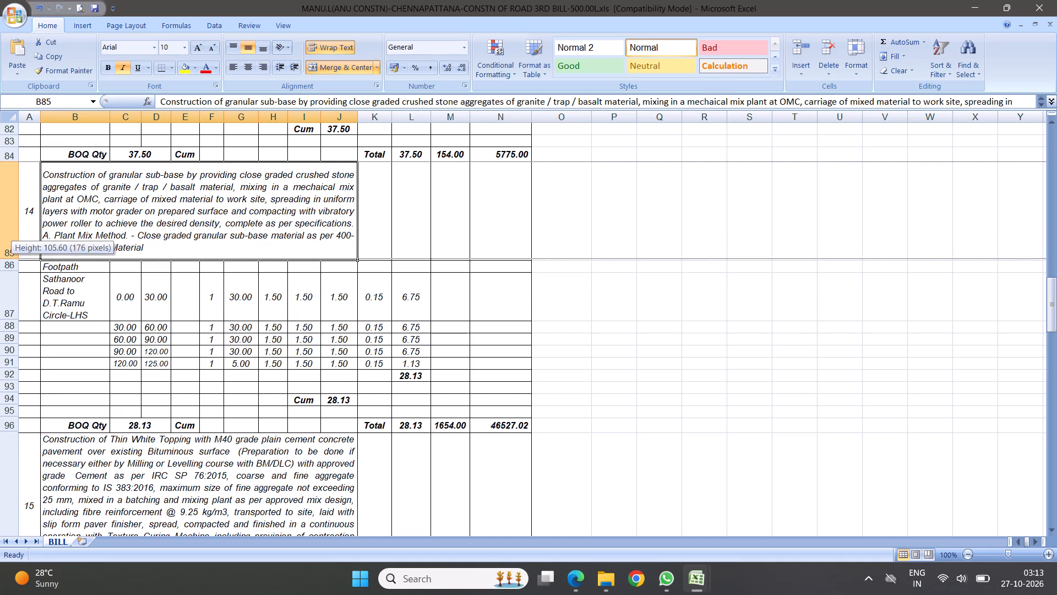
{"action": "left_click_drag", "start_coordinate": [18, 260], "coordinate": [30, 253]}
{"action": "left_click", "coordinate": [199, 301]}
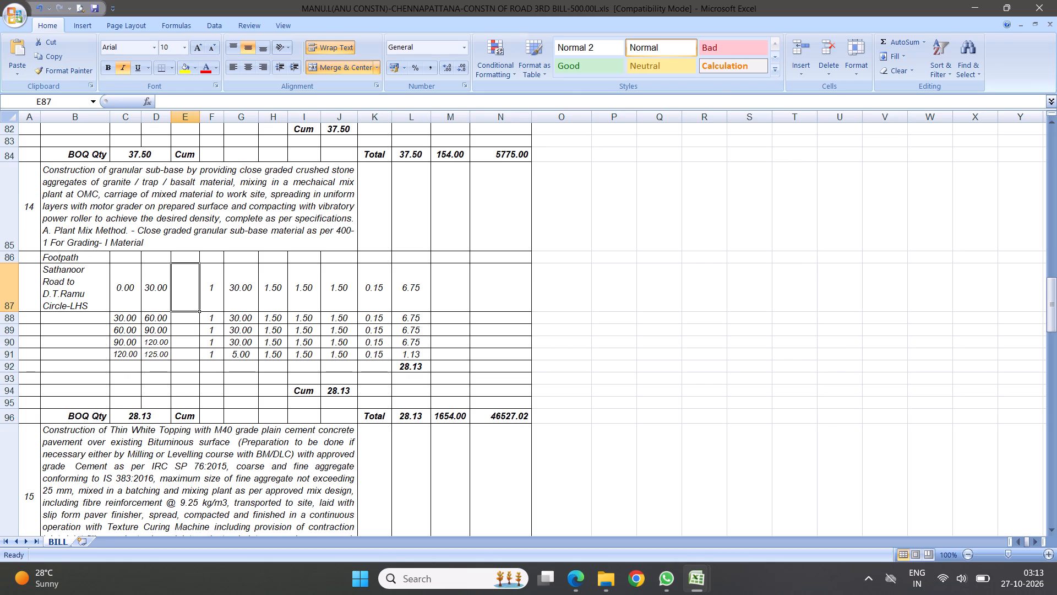
Review the work descriptions of items 12 to 16 in the bill, down to the closing amount rows.
{"action": "scroll", "coordinate": [295, 291], "scroll_direction": "up", "scroll_amount": 4}
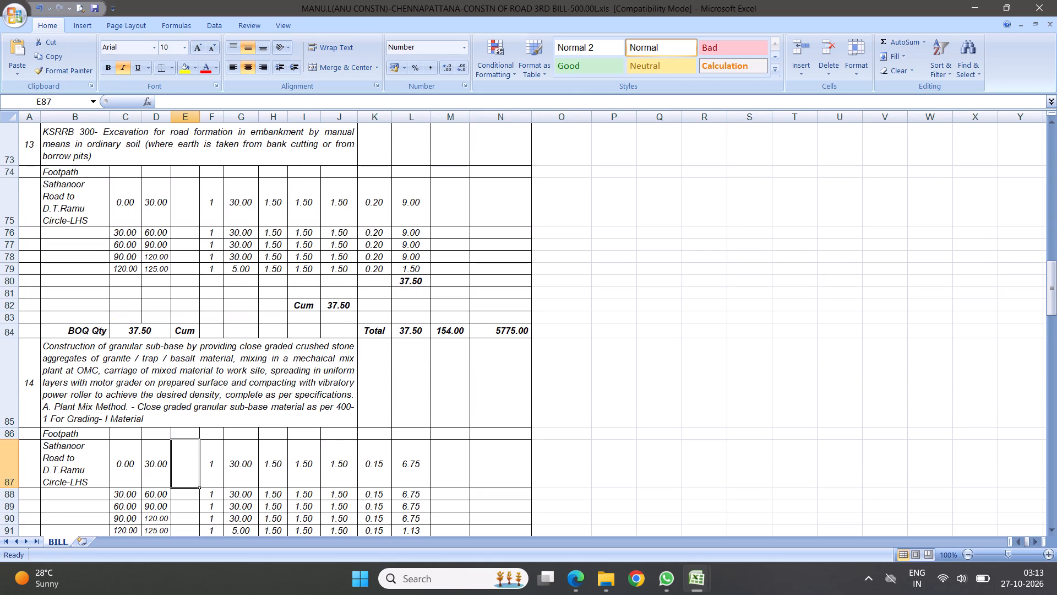
{"action": "left_click", "coordinate": [168, 187]}
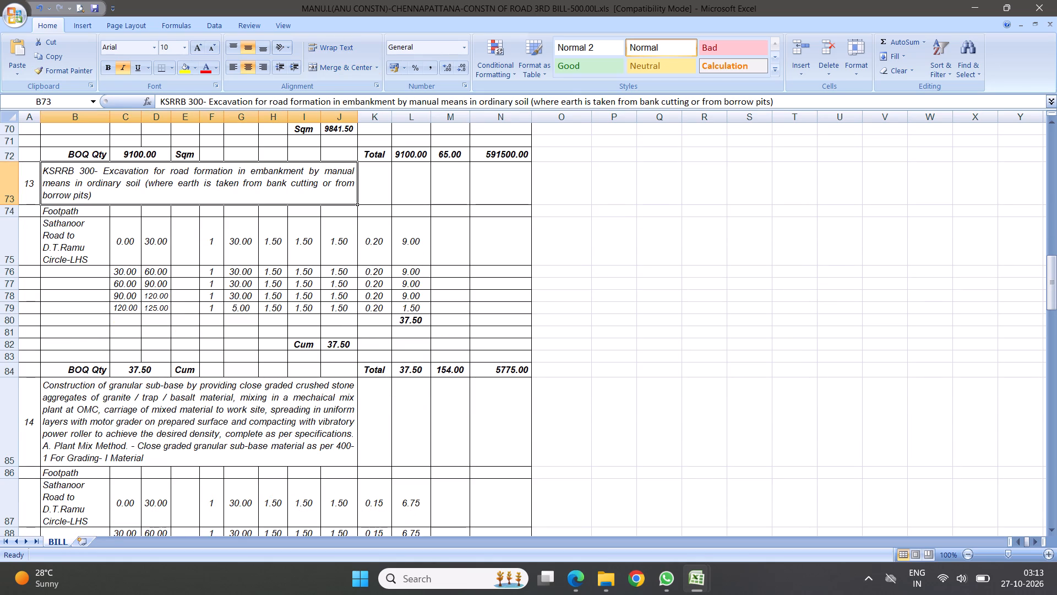
{"action": "scroll", "coordinate": [244, 156], "scroll_direction": "up", "scroll_amount": 3}
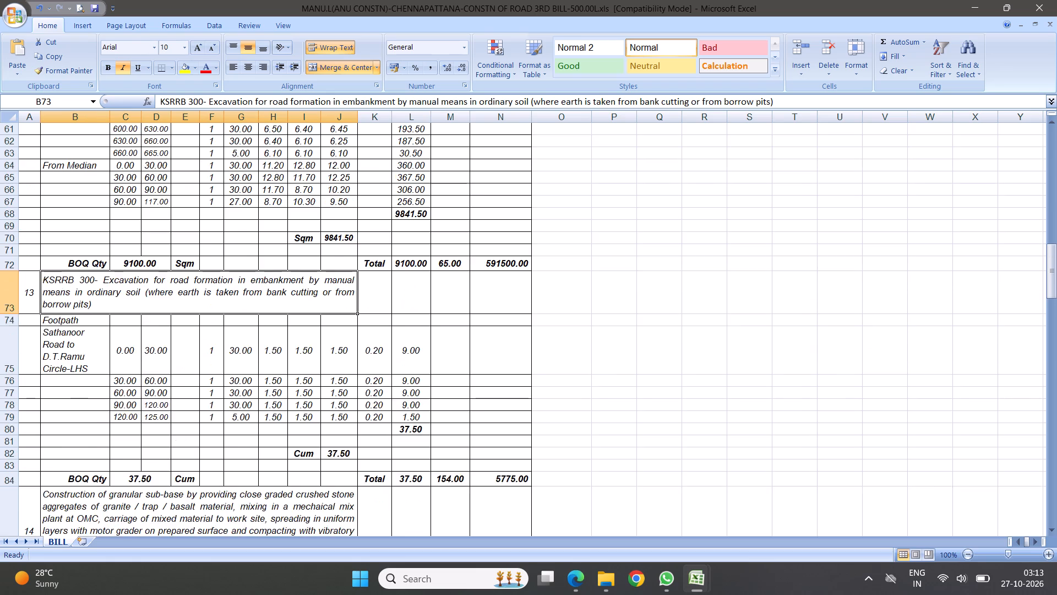
{"action": "scroll", "coordinate": [215, 255], "scroll_direction": "up", "scroll_amount": 17}
{"action": "left_click", "coordinate": [174, 247]}
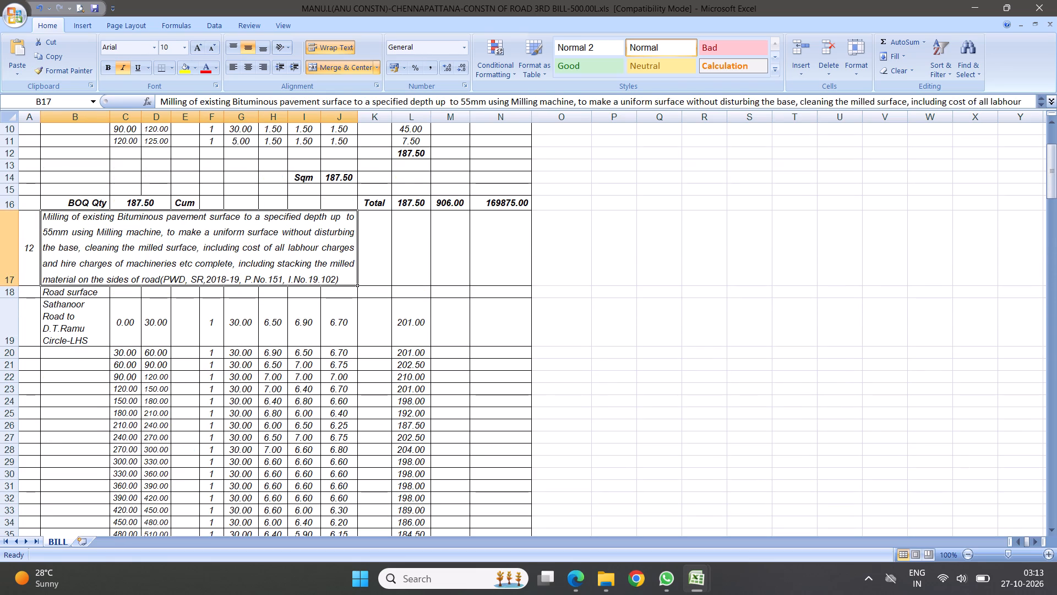
{"action": "scroll", "coordinate": [244, 257], "scroll_direction": "down", "scroll_amount": 20}
{"action": "scroll", "coordinate": [268, 313], "scroll_direction": "down", "scroll_amount": 3}
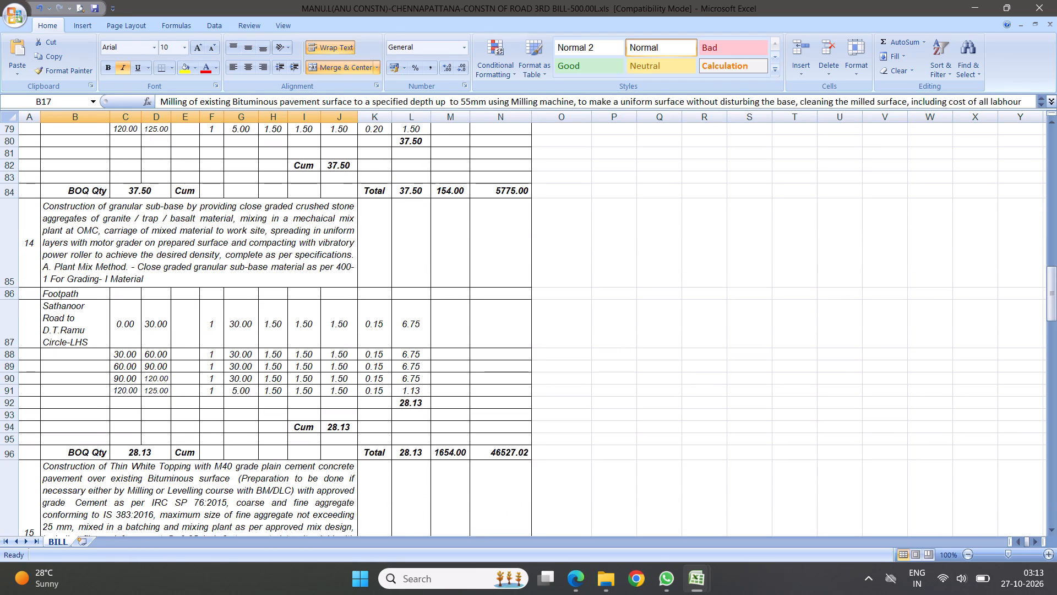
{"action": "left_click", "coordinate": [189, 252]}
{"action": "scroll", "coordinate": [204, 285], "scroll_direction": "down", "scroll_amount": 4}
{"action": "left_click", "coordinate": [196, 285]}
{"action": "scroll", "coordinate": [247, 299], "scroll_direction": "down", "scroll_amount": 3}
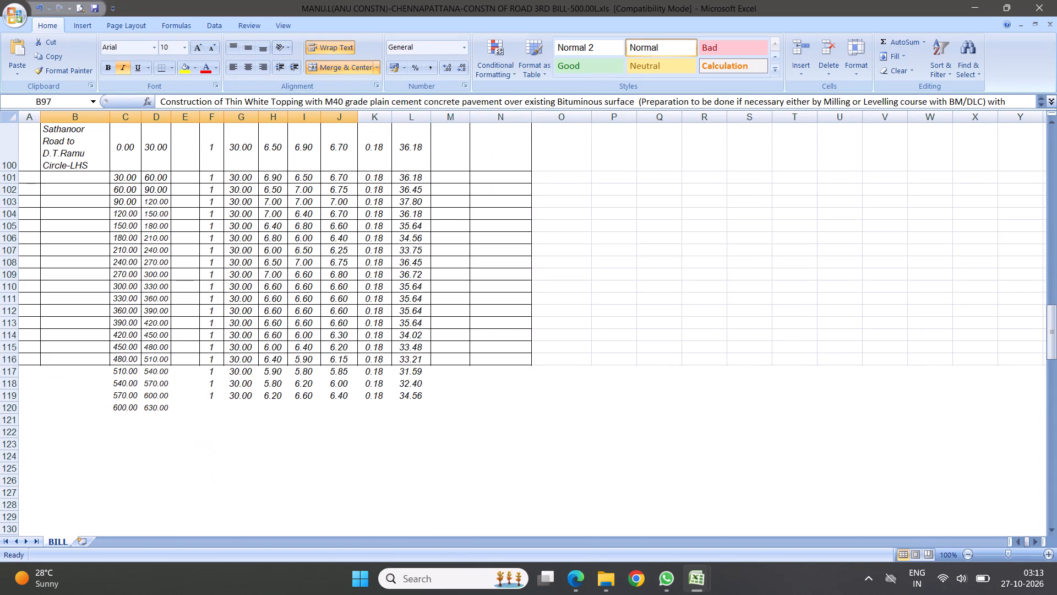
{"action": "scroll", "coordinate": [287, 288], "scroll_direction": "down", "scroll_amount": 13}
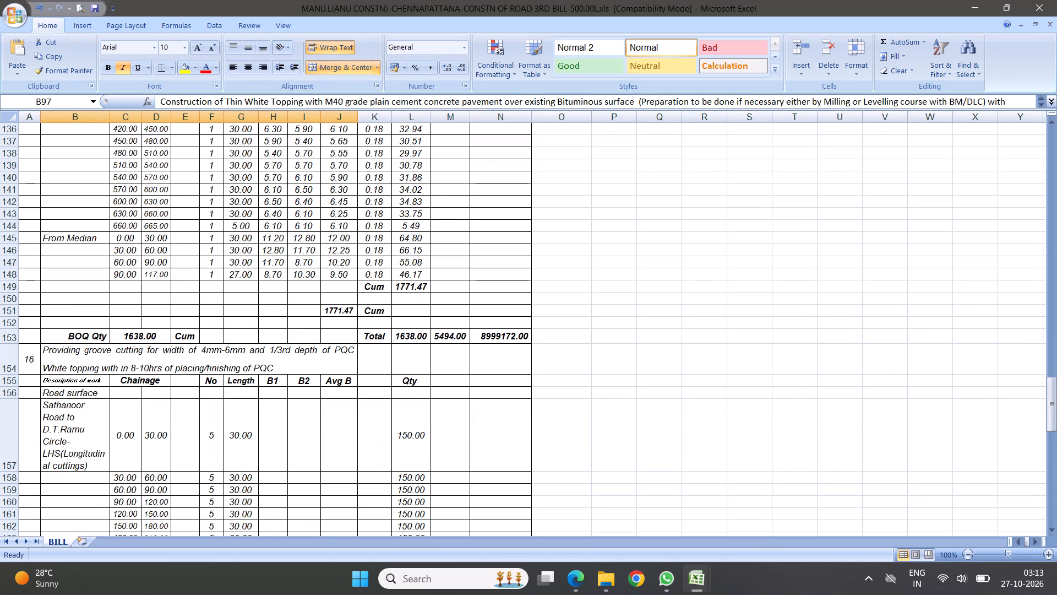
{"action": "scroll", "coordinate": [298, 301], "scroll_direction": "down", "scroll_amount": 18}
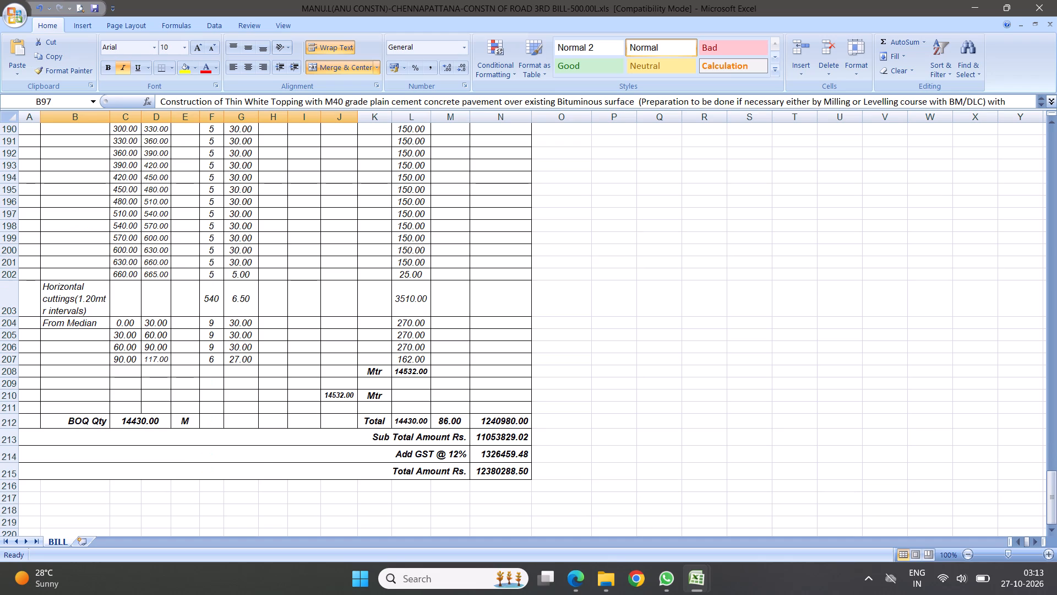
{"action": "scroll", "coordinate": [123, 342], "scroll_direction": "up", "scroll_amount": 19}
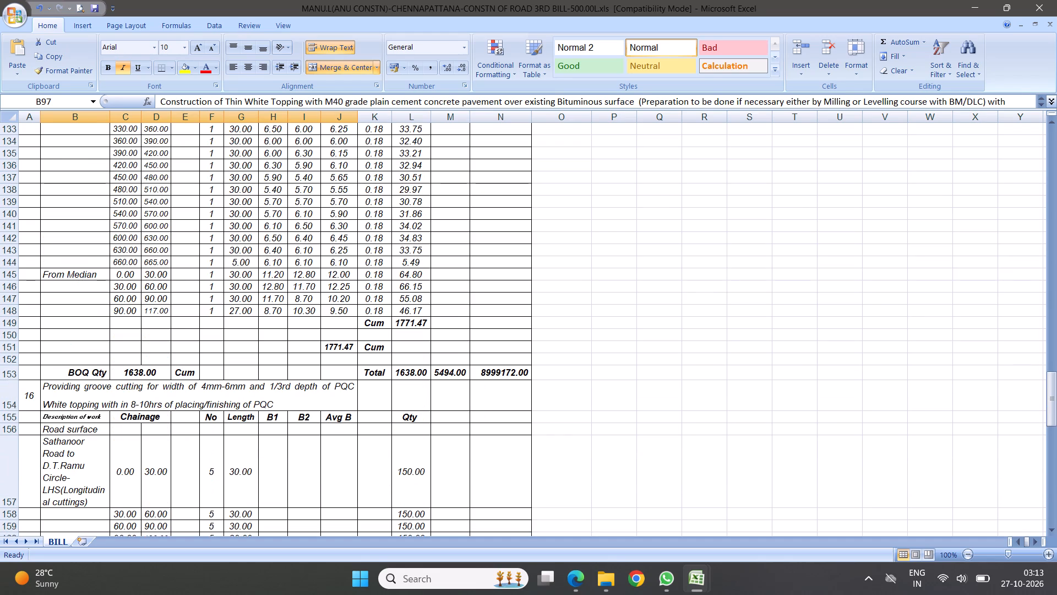
Open item 16's groove cutting description in cell B154 for editing.
{"action": "left_click", "coordinate": [161, 402]}
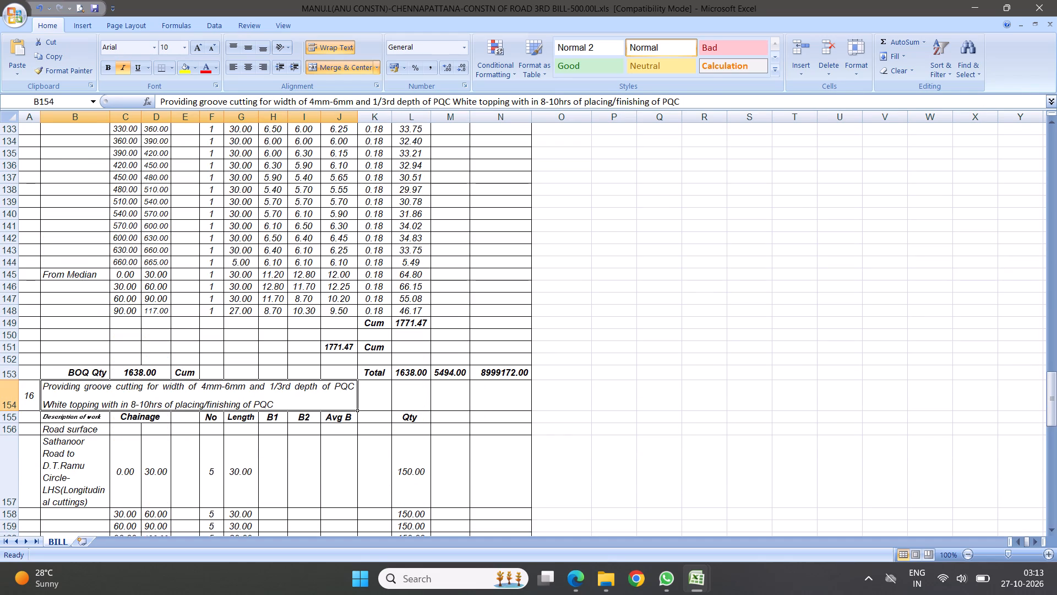
{"action": "double_click", "coordinate": [276, 403]}
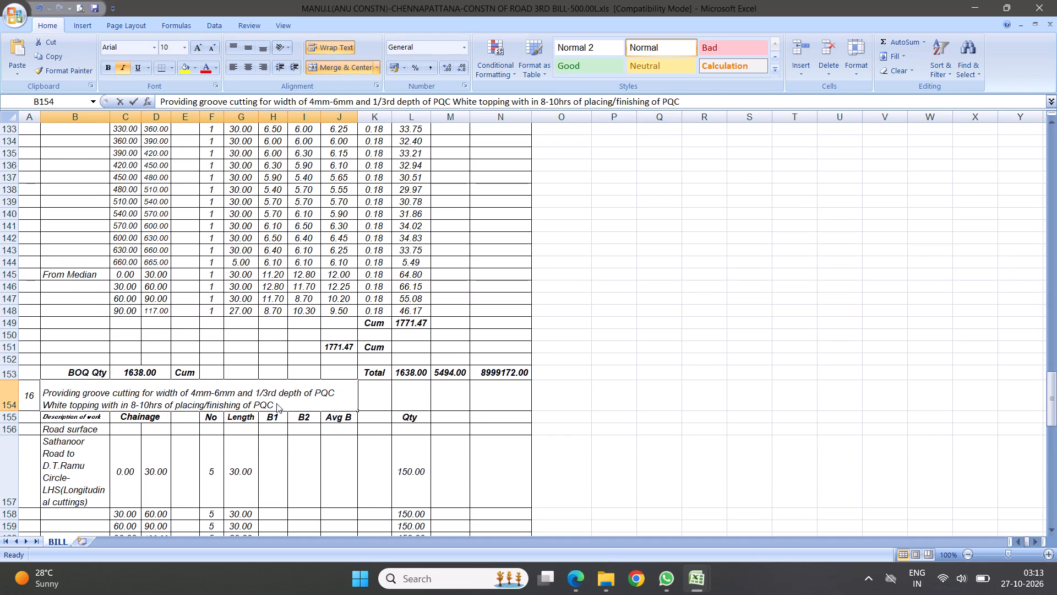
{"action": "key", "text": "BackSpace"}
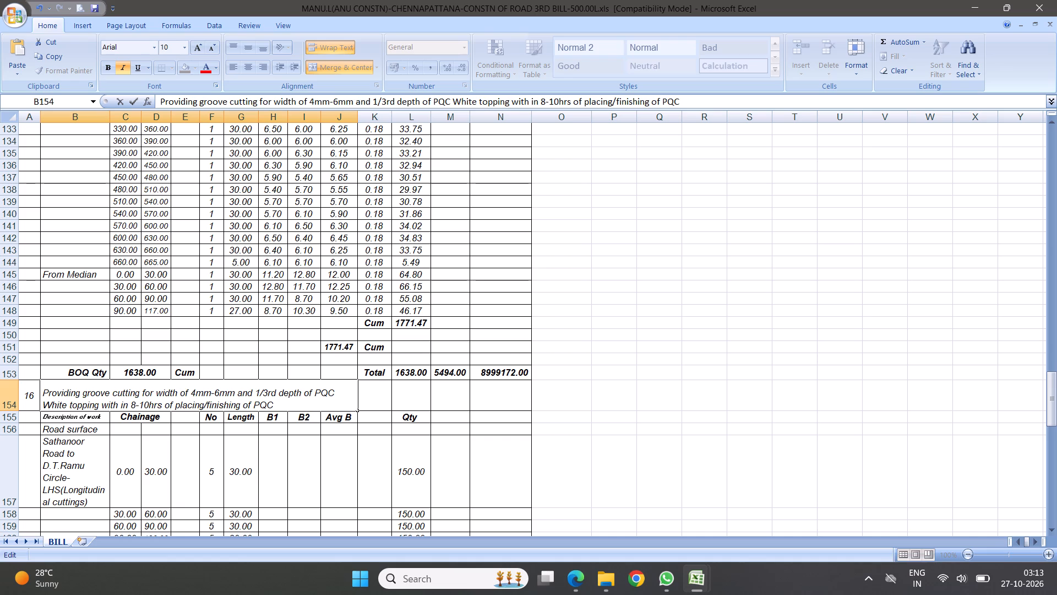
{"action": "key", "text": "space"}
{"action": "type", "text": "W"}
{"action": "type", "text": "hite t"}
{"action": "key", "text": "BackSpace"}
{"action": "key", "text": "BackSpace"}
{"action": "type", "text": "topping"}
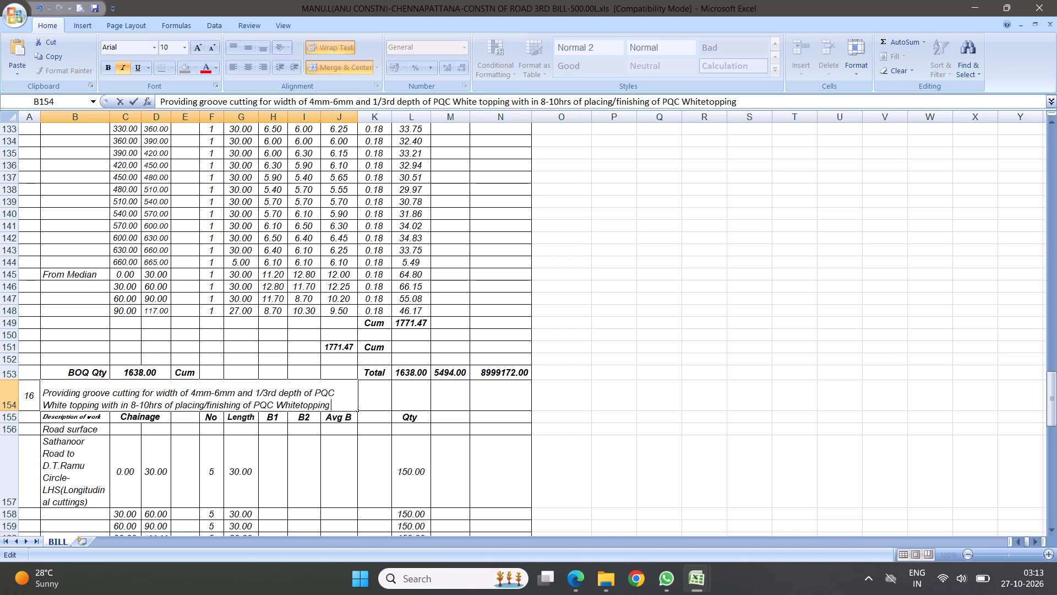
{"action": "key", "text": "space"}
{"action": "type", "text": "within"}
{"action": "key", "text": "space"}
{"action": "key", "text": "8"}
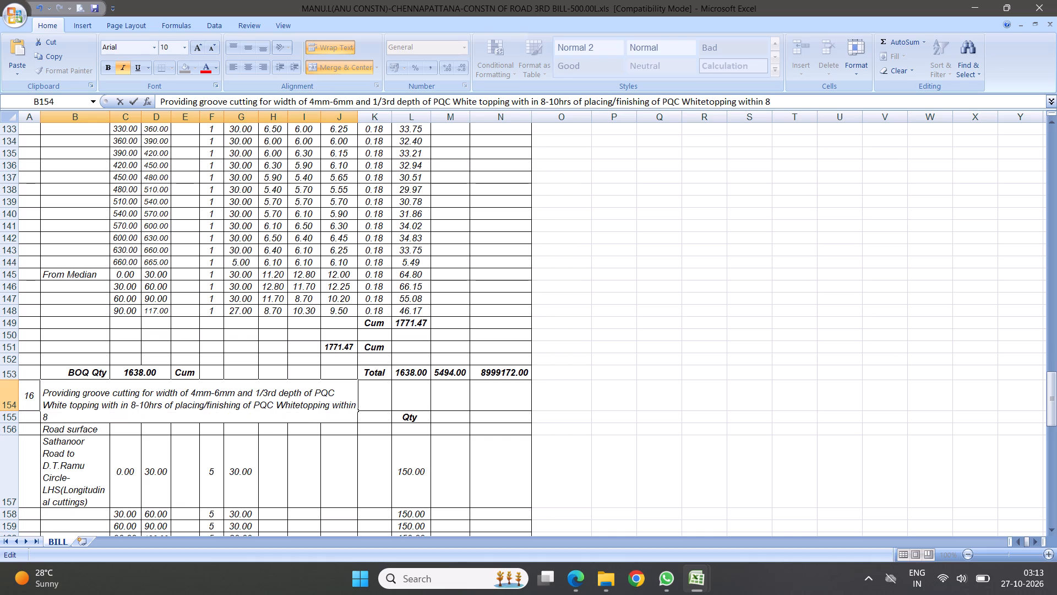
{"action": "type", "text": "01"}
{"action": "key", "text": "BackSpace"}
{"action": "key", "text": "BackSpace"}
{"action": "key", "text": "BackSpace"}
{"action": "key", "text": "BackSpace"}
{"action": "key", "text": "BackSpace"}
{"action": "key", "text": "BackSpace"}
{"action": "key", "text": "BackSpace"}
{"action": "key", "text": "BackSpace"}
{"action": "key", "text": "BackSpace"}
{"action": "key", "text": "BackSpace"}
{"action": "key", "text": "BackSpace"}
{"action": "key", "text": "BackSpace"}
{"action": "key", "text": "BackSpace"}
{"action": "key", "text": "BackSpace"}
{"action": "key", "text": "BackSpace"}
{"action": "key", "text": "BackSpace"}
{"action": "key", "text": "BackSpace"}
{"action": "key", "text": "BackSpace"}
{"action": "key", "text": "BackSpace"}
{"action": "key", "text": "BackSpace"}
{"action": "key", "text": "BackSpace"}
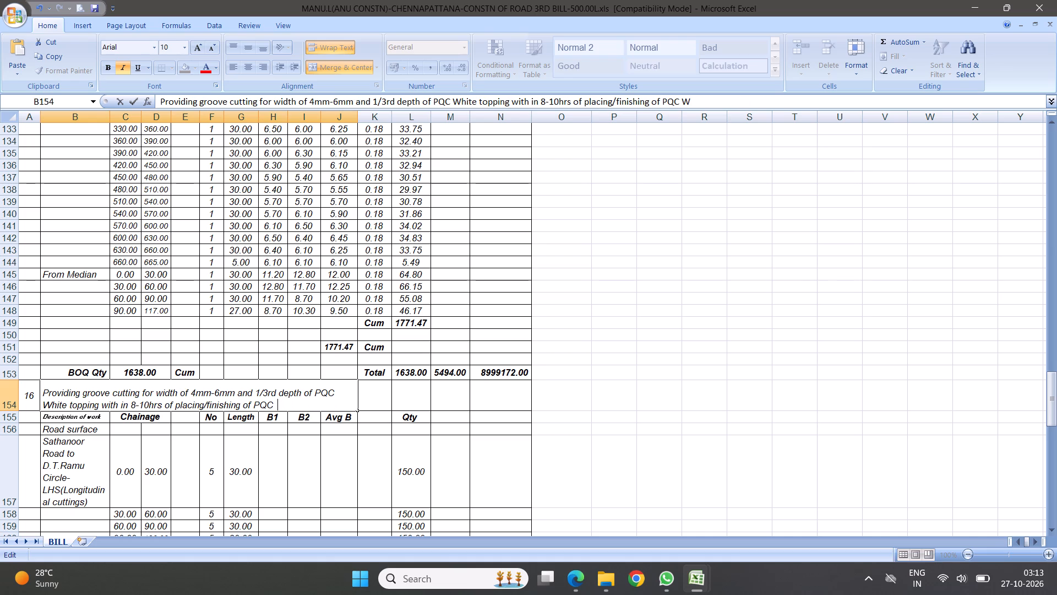
Append "including cost of cutting, machine, generators, HOM of machinery, blades, coolant etc.," to item 16's groove cutting description.
{"action": "type", "text": "including"}
{"action": "key", "text": "space"}
{"action": "type", "text": "cost of"}
{"action": "key", "text": "space"}
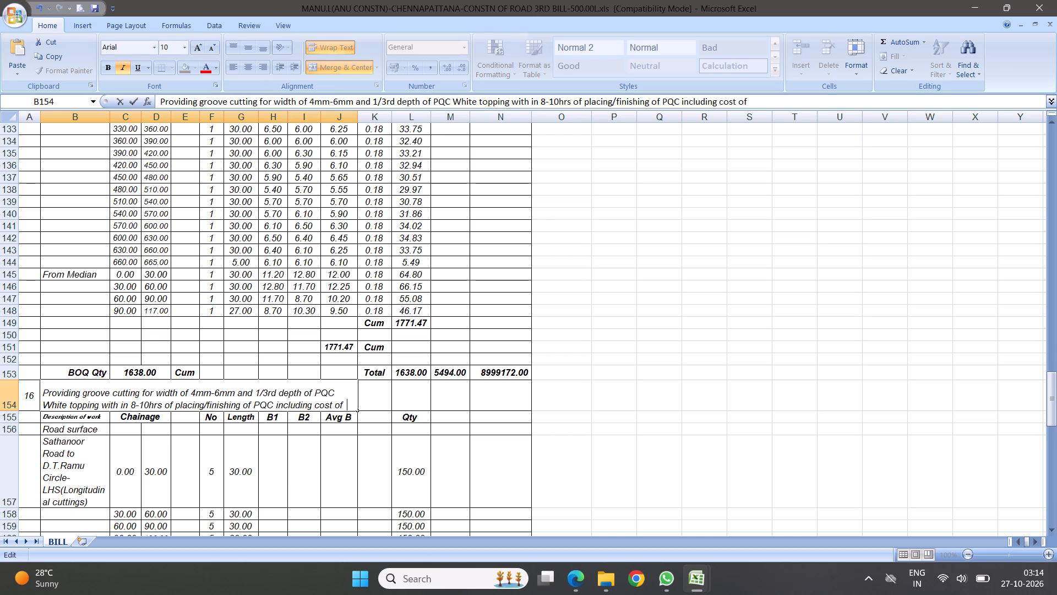
{"action": "type", "text": "cutting,"}
{"action": "key", "text": "space"}
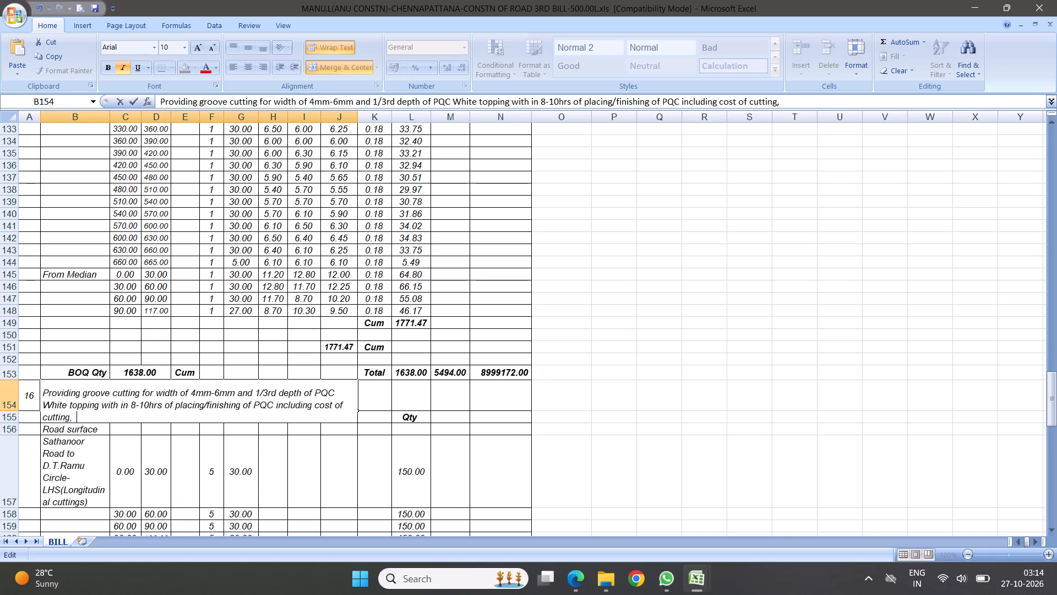
{"action": "type", "text": "machine"}
{"action": "type", "text": ", generator"}
{"action": "type", "text": "s, HOM of"}
{"action": "key", "text": "space"}
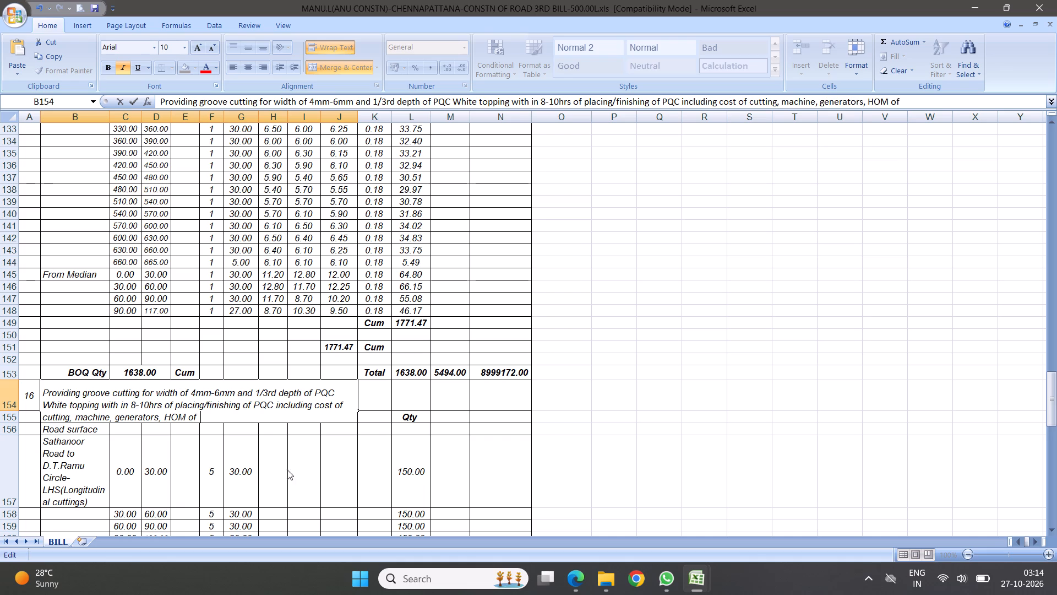
{"action": "type", "text": "machinery"}
{"action": "type", "text": ", blades, coolant etc.,"}
{"action": "key", "text": "space"}
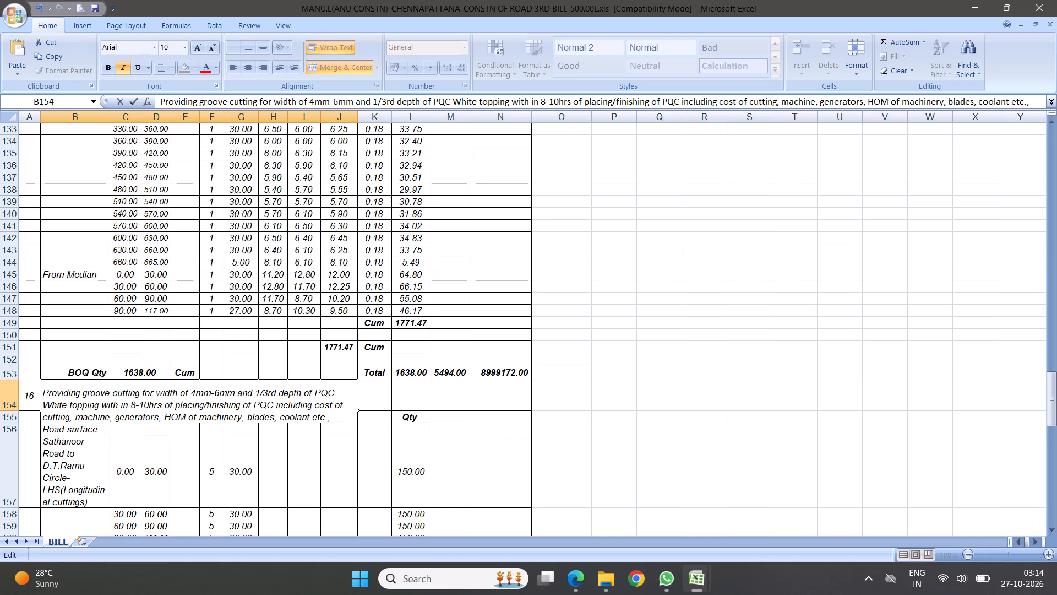
Append "including cleaning of groove and providing sand and hot bituminous or equivalent approved." to item 16's groove cutting description.
{"action": "type", "text": "including"}
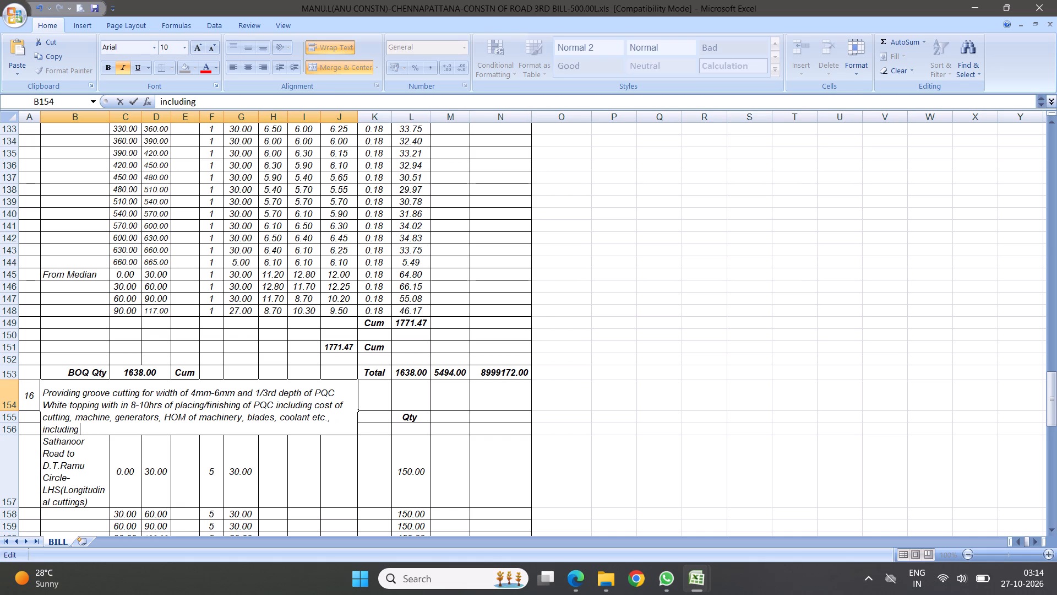
{"action": "key", "text": "space"}
{"action": "type", "text": "cleaning"}
{"action": "key", "text": "space"}
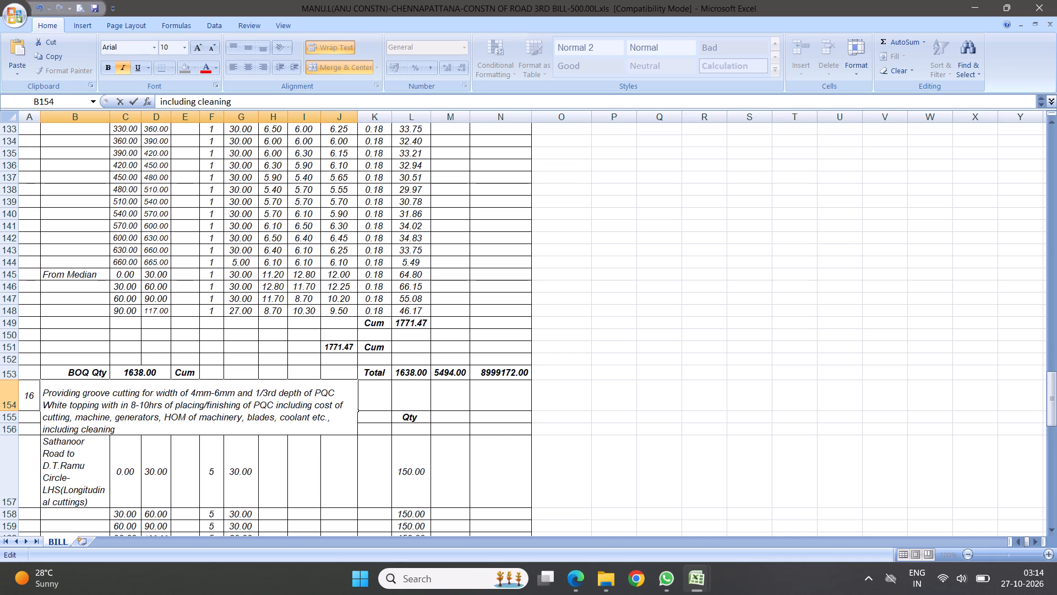
{"action": "type", "text": "of groove"}
{"action": "key", "text": "space"}
{"action": "type", "text": "and providing"}
{"action": "key", "text": "space"}
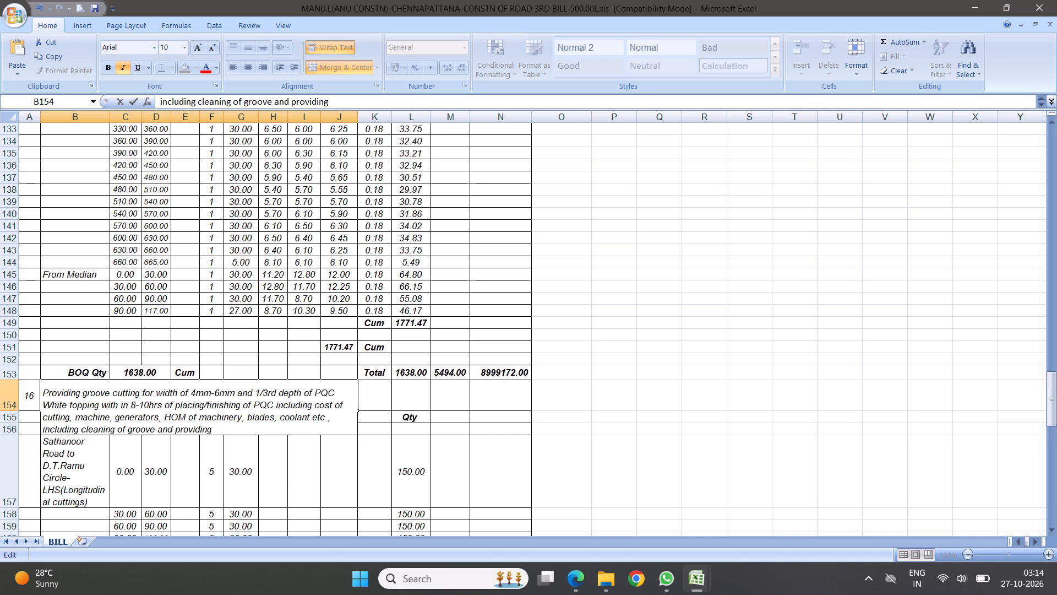
{"action": "type", "text": "sand and"}
{"action": "key", "text": "space"}
{"action": "type", "text": "hot bituminous"}
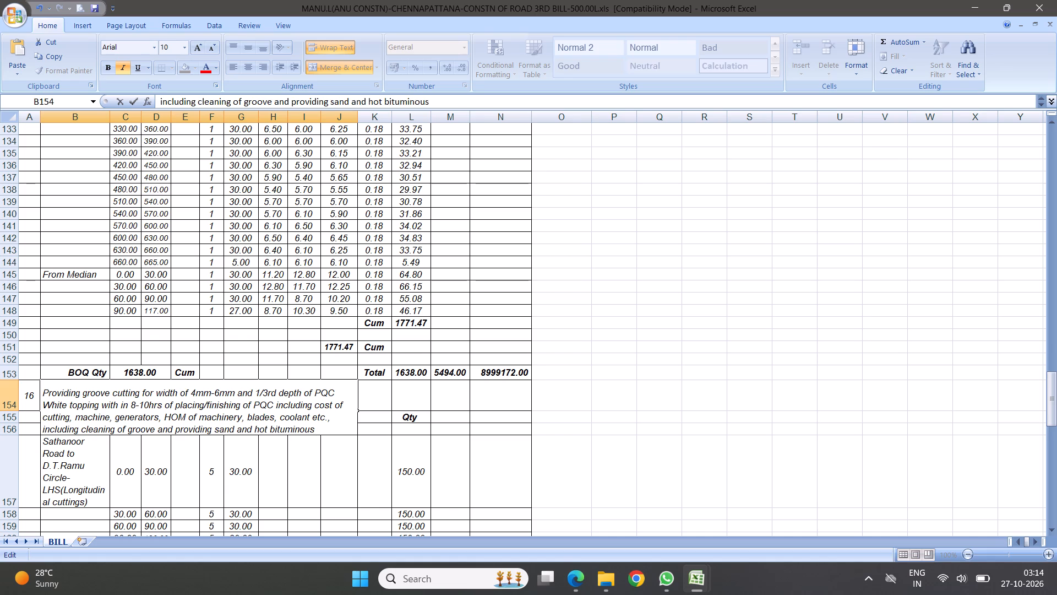
{"action": "key", "text": "space"}
{"action": "type", "text": "or equi"}
{"action": "type", "text": "valent approved"}
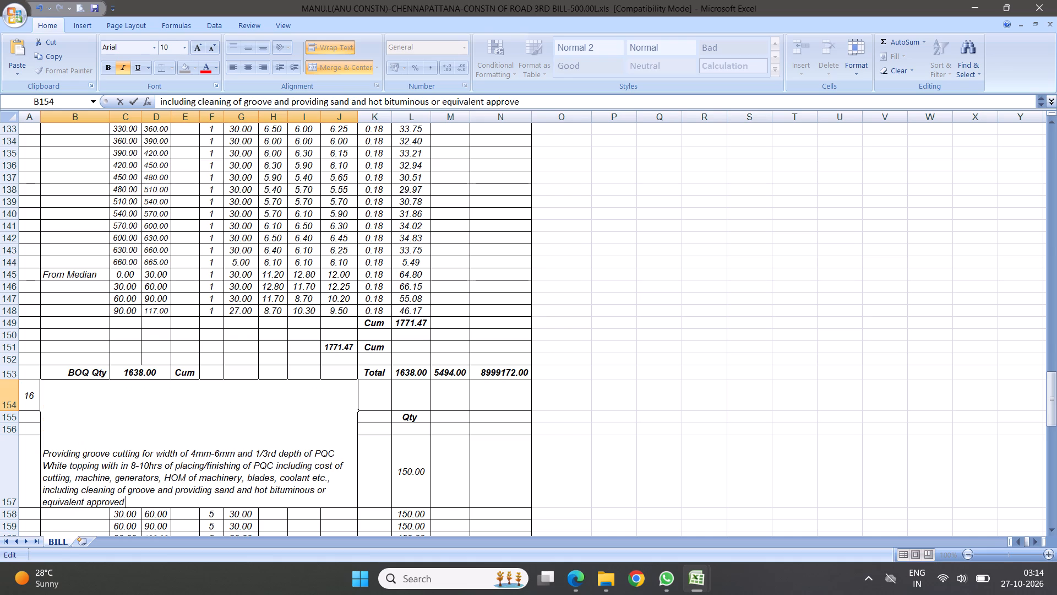
{"action": "key", "text": "period"}
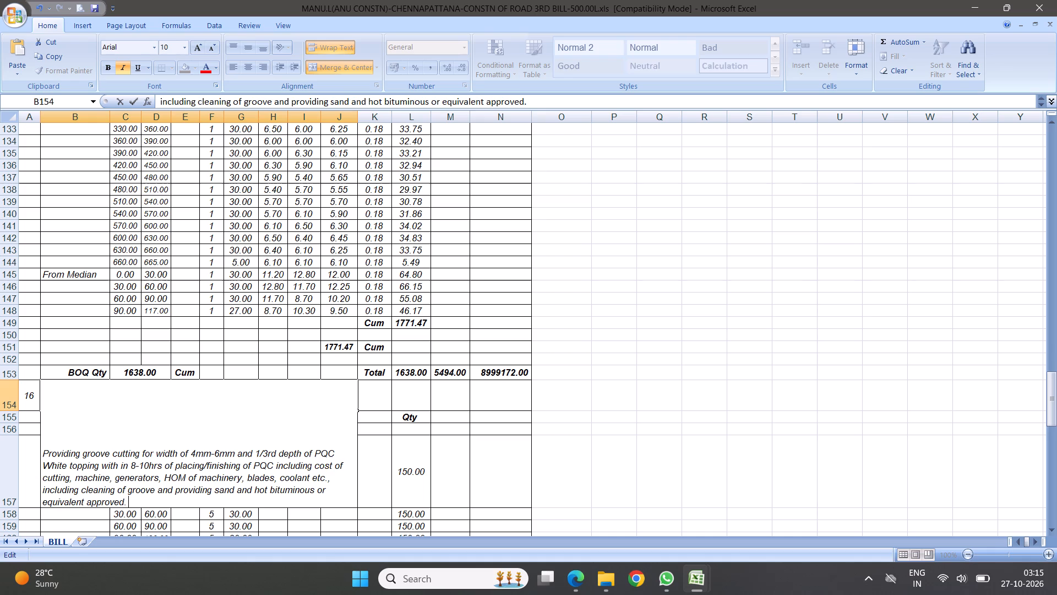
{"action": "left_click", "coordinate": [519, 435]}
Increase the height of row 154 so that item 16's full description fits.
{"action": "left_click", "coordinate": [170, 387]}
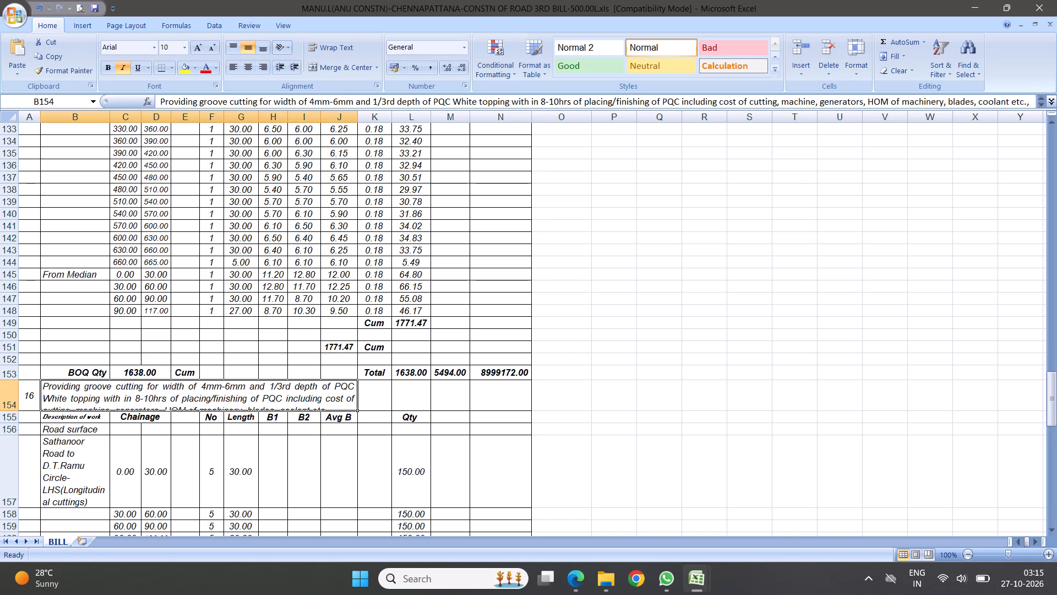
{"action": "left_click_drag", "start_coordinate": [8, 411], "coordinate": [7, 448]}
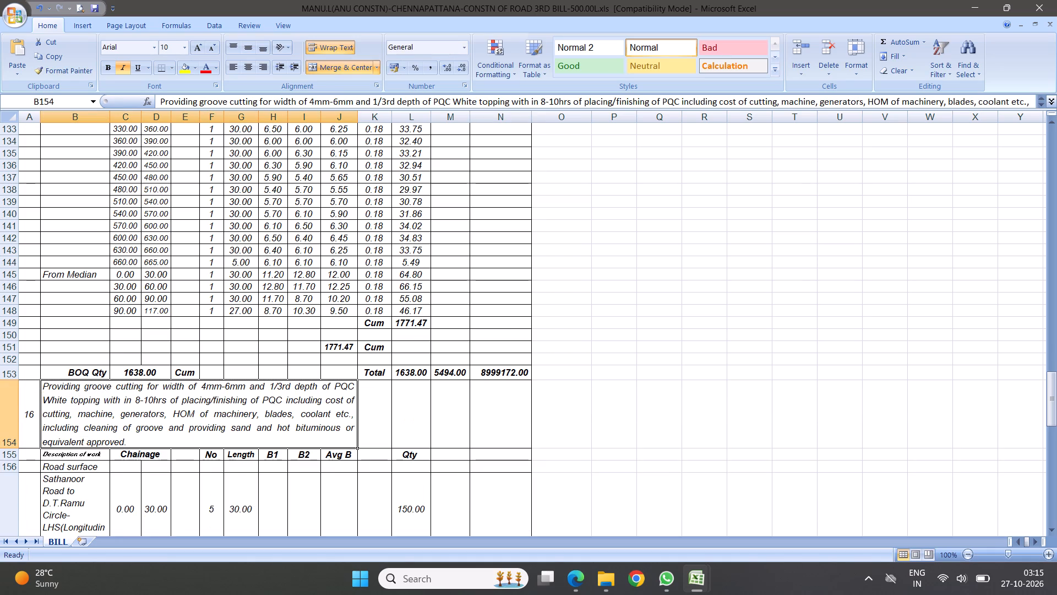
Review item 16's measurement rows down to the closing amount rows, and return to its description in B154.
{"action": "scroll", "coordinate": [164, 465], "scroll_direction": "down", "scroll_amount": 2}
{"action": "scroll", "coordinate": [255, 376], "scroll_direction": "down", "scroll_amount": 6}
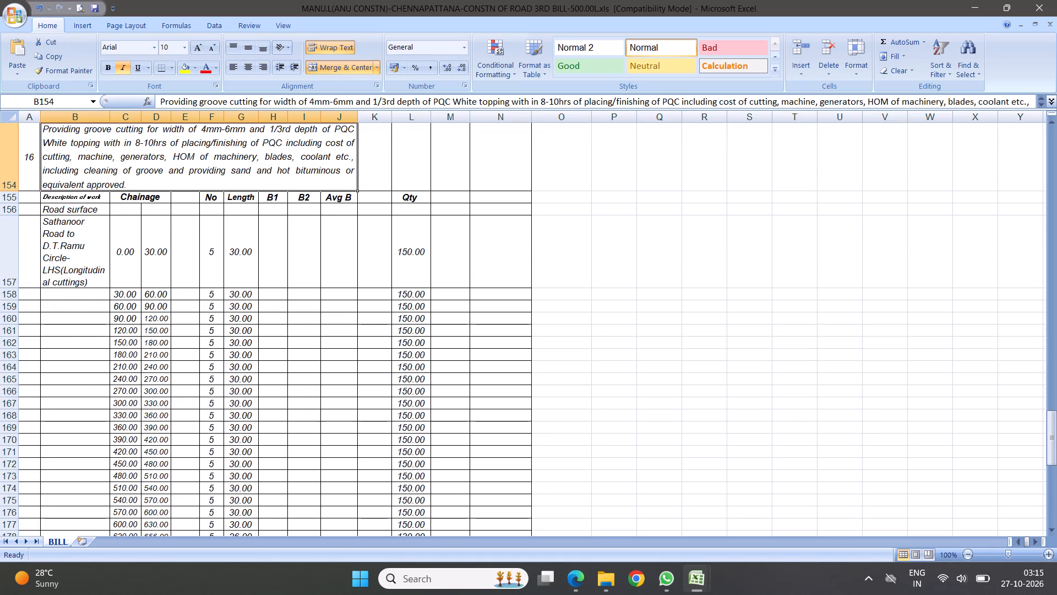
{"action": "scroll", "coordinate": [314, 322], "scroll_direction": "down", "scroll_amount": 16}
{"action": "left_click", "coordinate": [265, 290]}
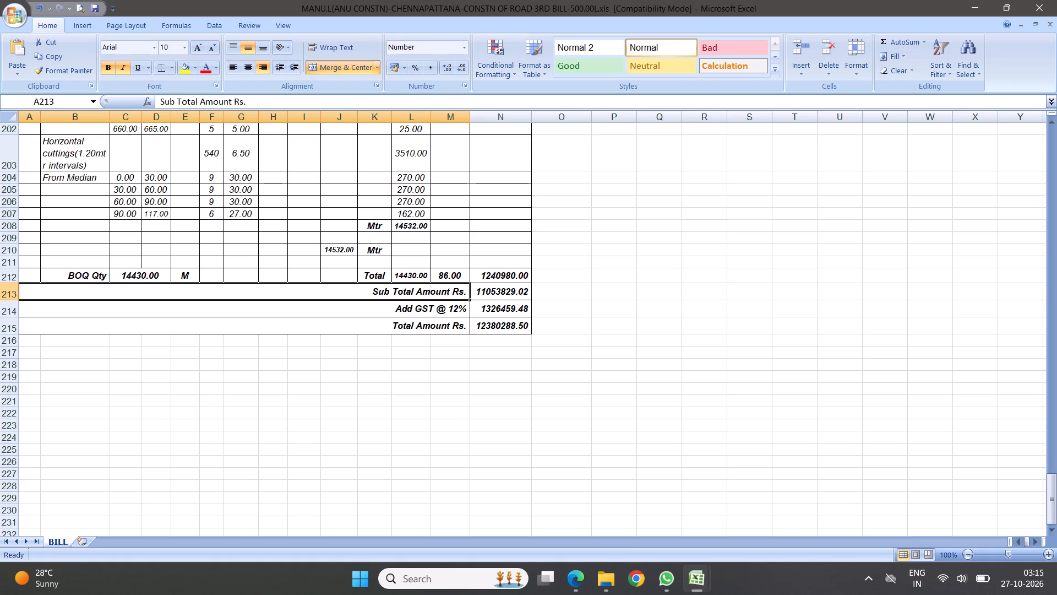
{"action": "scroll", "coordinate": [220, 268], "scroll_direction": "up", "scroll_amount": 9}
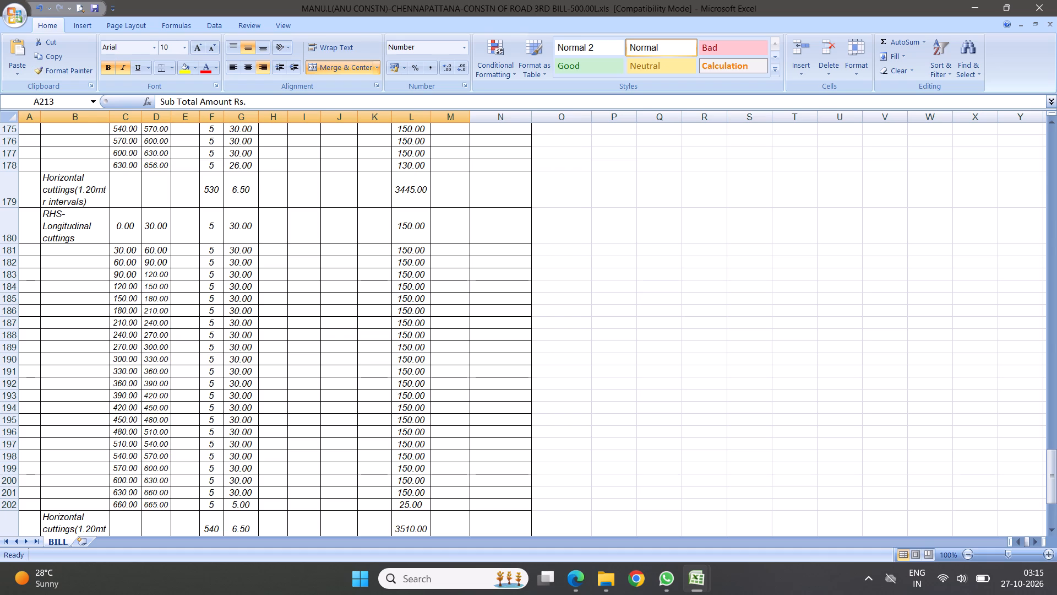
{"action": "scroll", "coordinate": [281, 236], "scroll_direction": "up", "scroll_amount": 1}
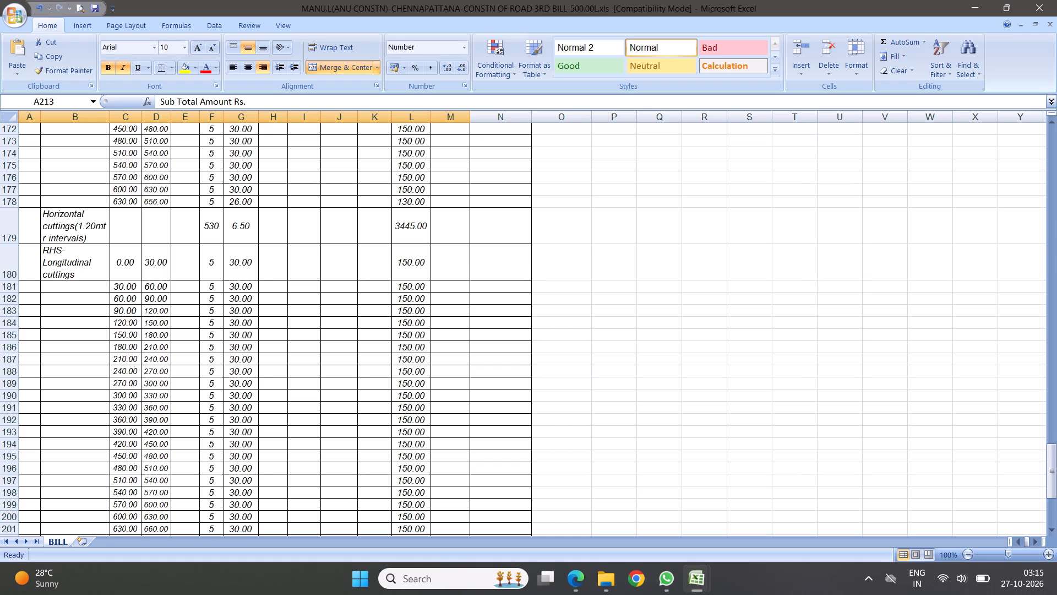
{"action": "scroll", "coordinate": [281, 307], "scroll_direction": "up", "scroll_amount": 15}
{"action": "scroll", "coordinate": [286, 326], "scroll_direction": "down", "scroll_amount": 5}
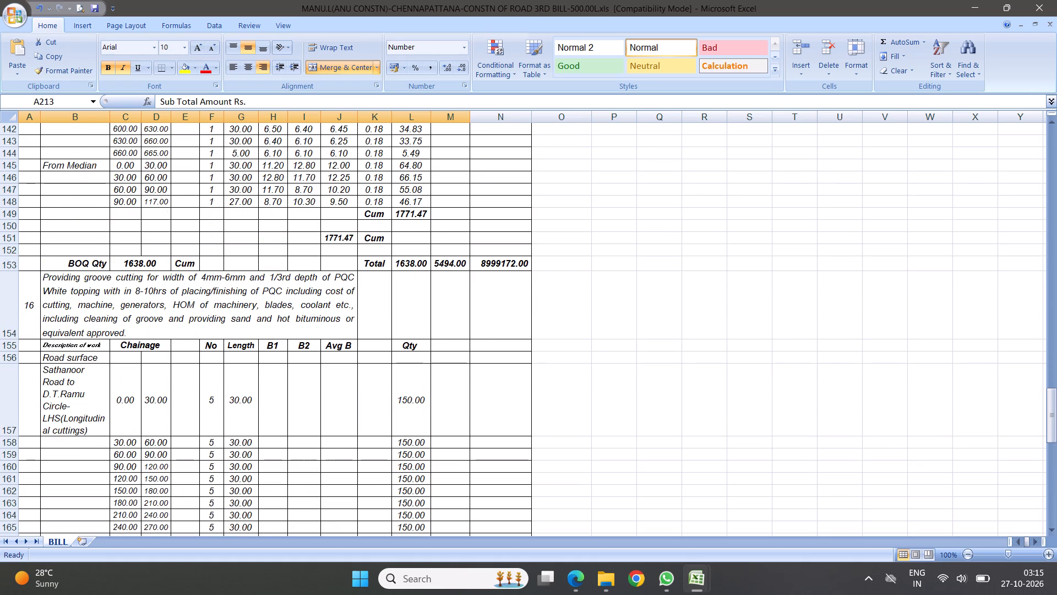
{"action": "left_click", "coordinate": [213, 284]}
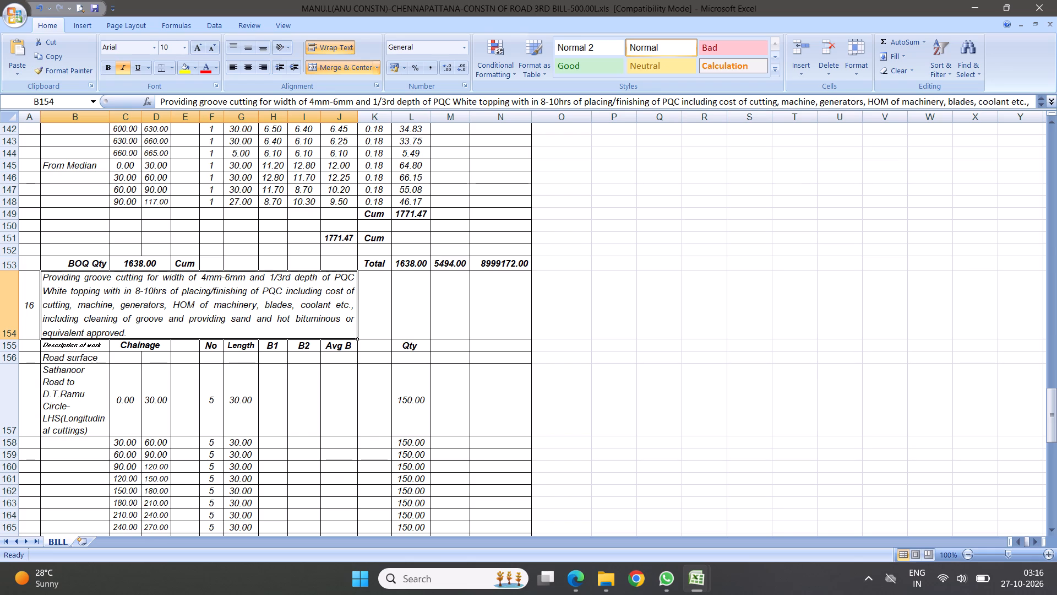
Reduce the height of row 5 to 105.60 so that item 8's cobble stone description fits without spare space.
{"action": "scroll", "coordinate": [274, 247], "scroll_direction": "up", "scroll_amount": 20}
{"action": "scroll", "coordinate": [274, 247], "scroll_direction": "up", "scroll_amount": 9}
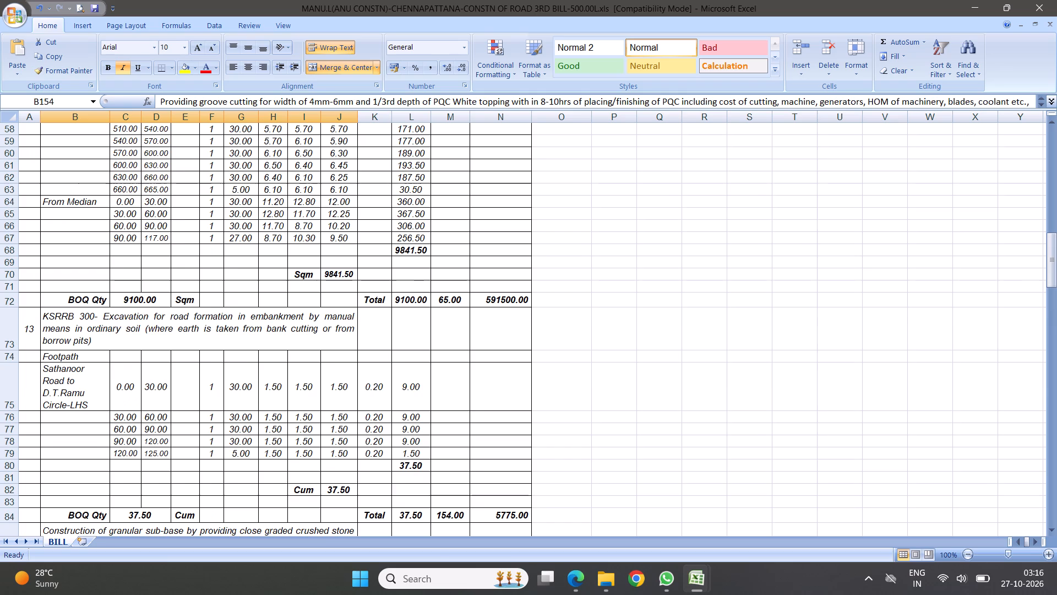
{"action": "scroll", "coordinate": [274, 247], "scroll_direction": "up", "scroll_amount": 20}
{"action": "left_click", "coordinate": [106, 266]}
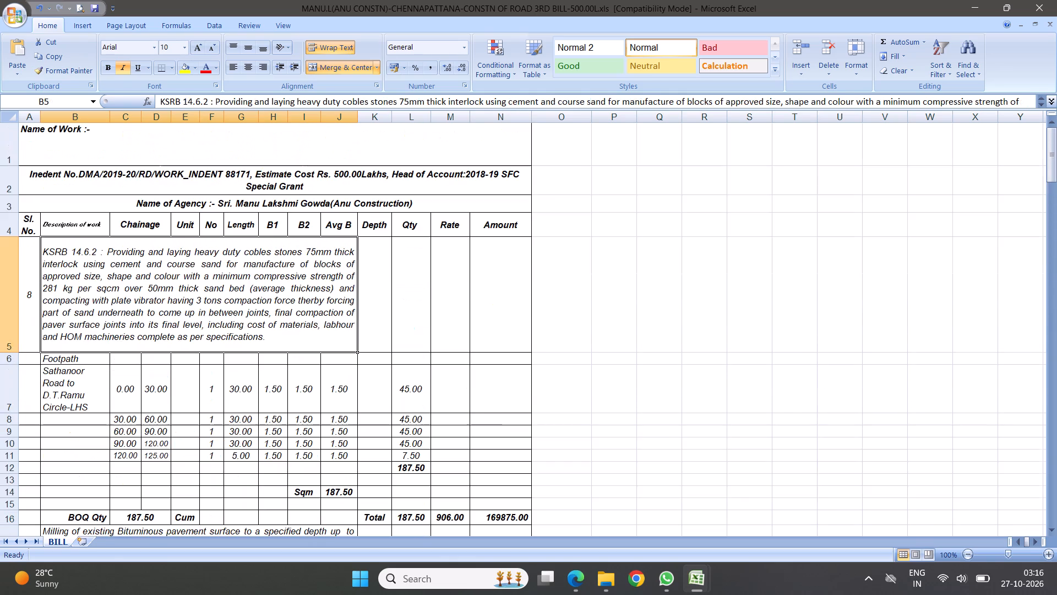
{"action": "left_click_drag", "start_coordinate": [7, 351], "coordinate": [7, 351]}
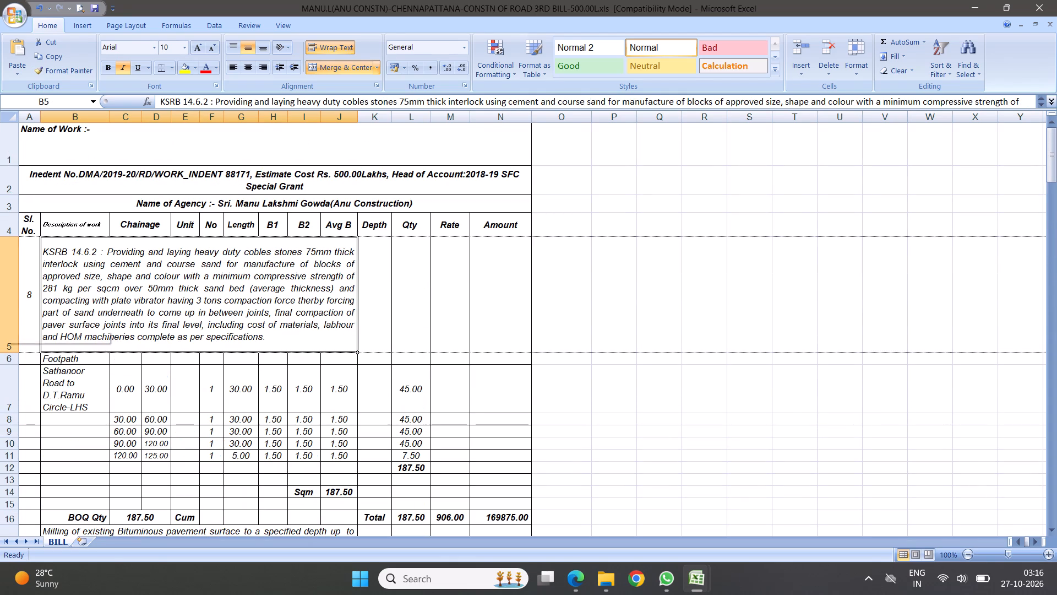
{"action": "left_click_drag", "start_coordinate": [7, 351], "coordinate": [21, 333]}
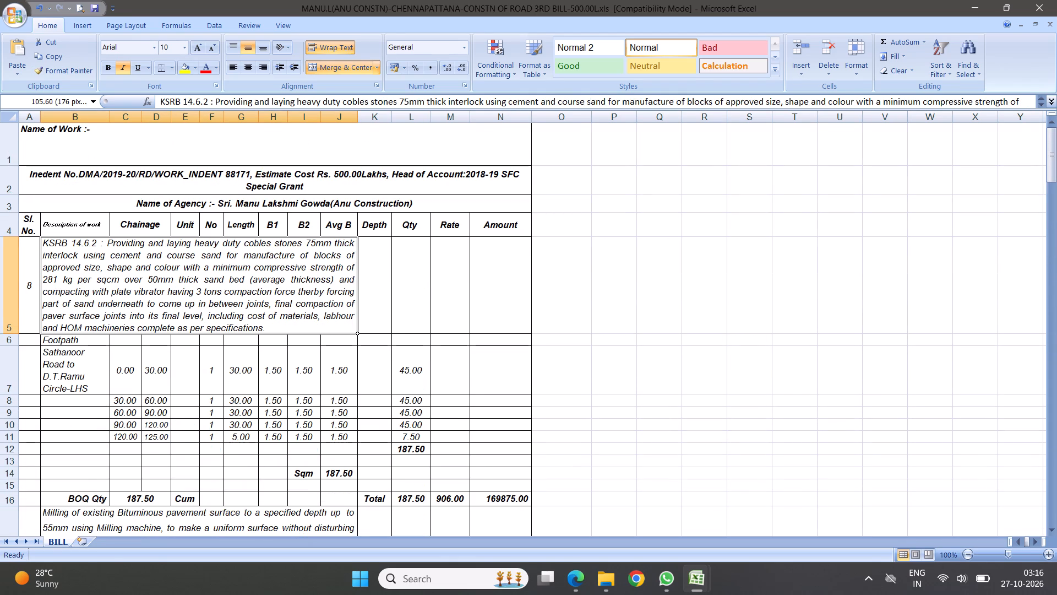
Remove the "KSRB 14.6.2 :" prefix from item 8's description in B5 so that it starts with "Providing and laying".
{"action": "double_click", "coordinate": [109, 248]}
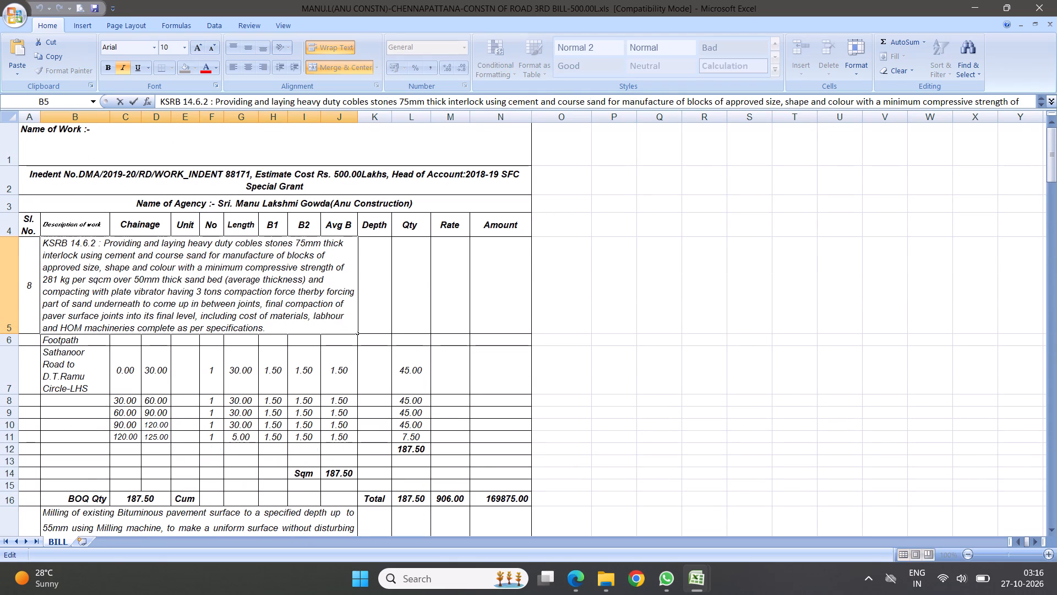
{"action": "left_click", "coordinate": [105, 244]}
{"action": "key", "text": "BackSpace"}
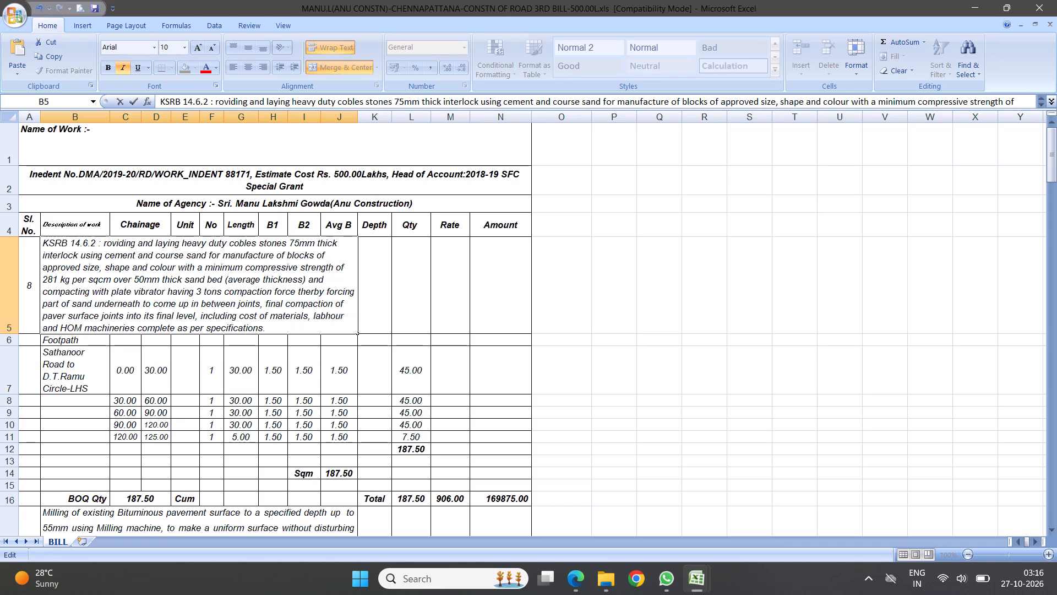
{"action": "left_click", "coordinate": [37, 8]}
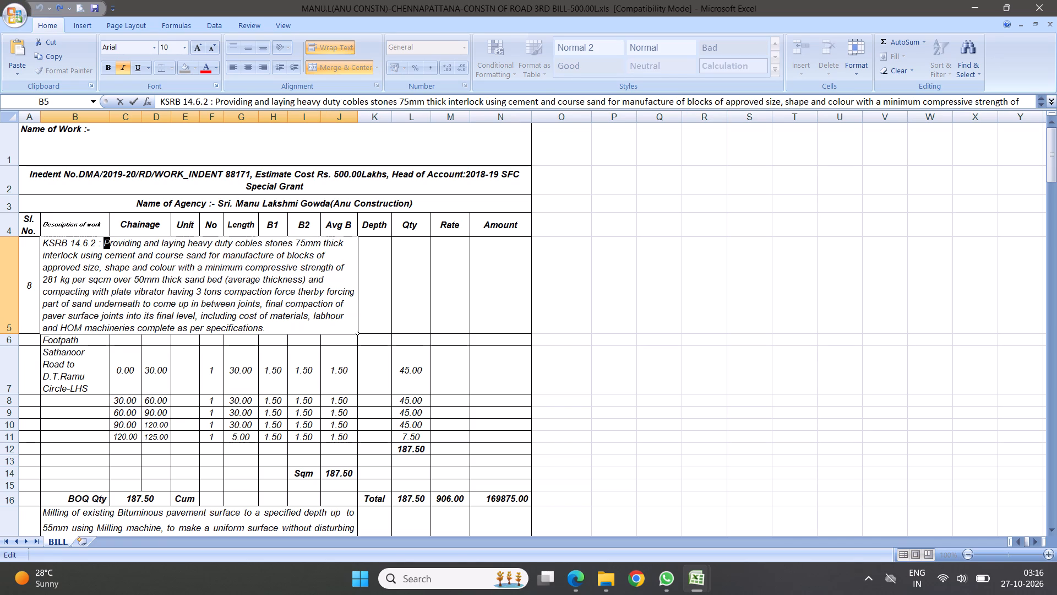
{"action": "left_click", "coordinate": [100, 243]}
{"action": "key", "text": "Right"}
{"action": "key", "text": "BackSpace"}
{"action": "key", "text": "BackSpace"}
{"action": "key", "text": "BackSpace"}
{"action": "key", "text": "BackSpace"}
{"action": "key", "text": "BackSpace"}
{"action": "key", "text": "BackSpace"}
{"action": "key", "text": "BackSpace"}
{"action": "key", "text": "BackSpace"}
{"action": "key", "text": "BackSpace"}
{"action": "key", "text": "BackSpace"}
{"action": "key", "text": "BackSpace"}
{"action": "key", "text": "BackSpace"}
{"action": "key", "text": "BackSpace"}
{"action": "key", "text": "BackSpace"}
{"action": "key", "text": "BackSpace"}
{"action": "key", "text": "BackSpace"}
{"action": "key", "text": "BackSpace"}
{"action": "key", "text": "BackSpace"}
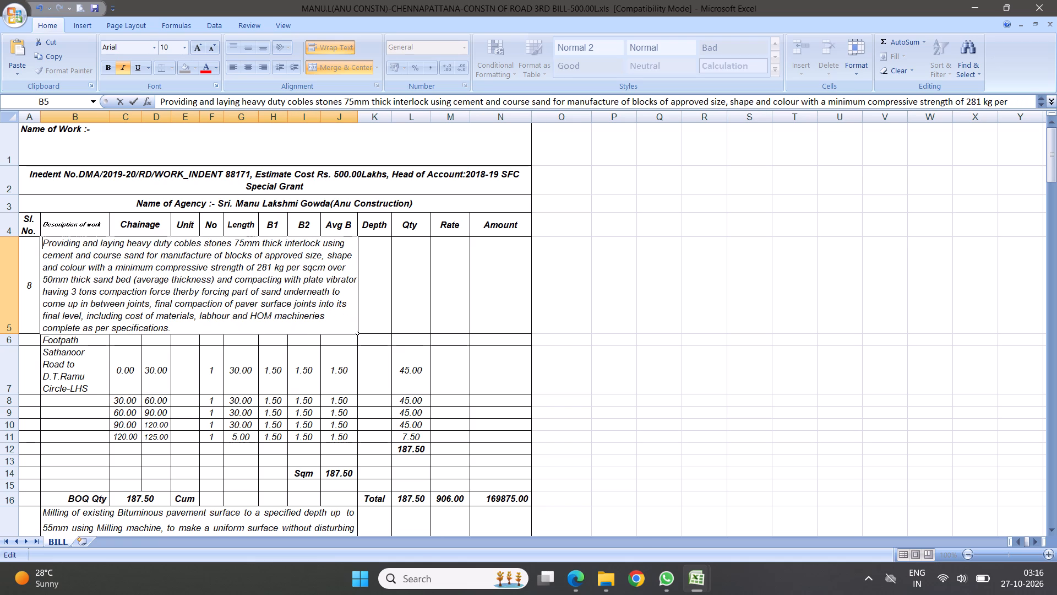
{"action": "left_click", "coordinate": [372, 421]}
{"action": "left_click", "coordinate": [227, 293]}
Append "including breaking of clods, spreading to required line and level, forming. And cost of all labhour" to item 13's excavation description in B73.
{"action": "scroll", "coordinate": [247, 307], "scroll_direction": "down", "scroll_amount": 6}
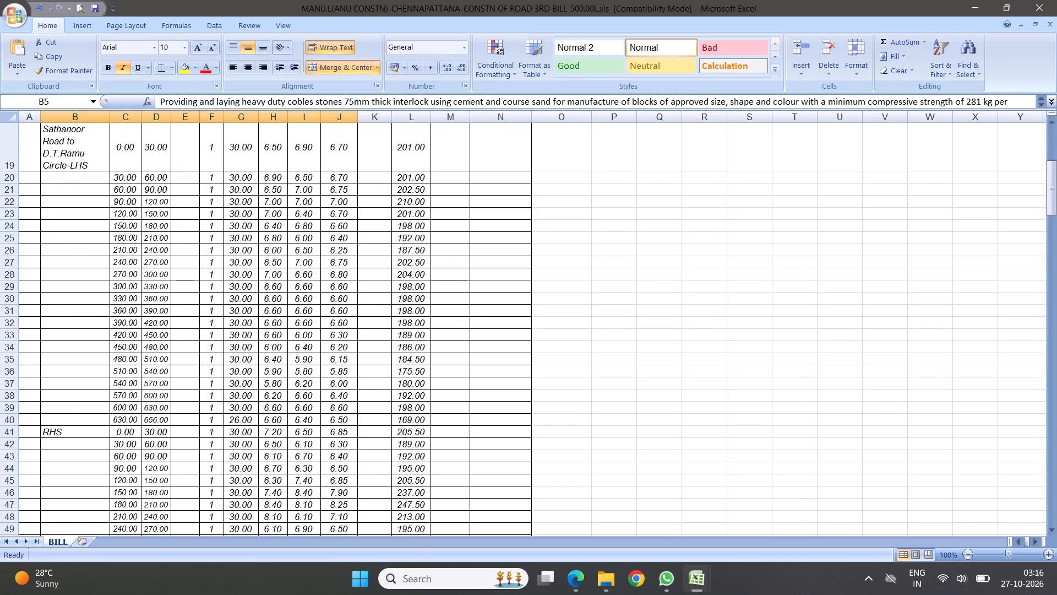
{"action": "scroll", "coordinate": [254, 258], "scroll_direction": "up", "scroll_amount": 3}
{"action": "left_click", "coordinate": [172, 258]}
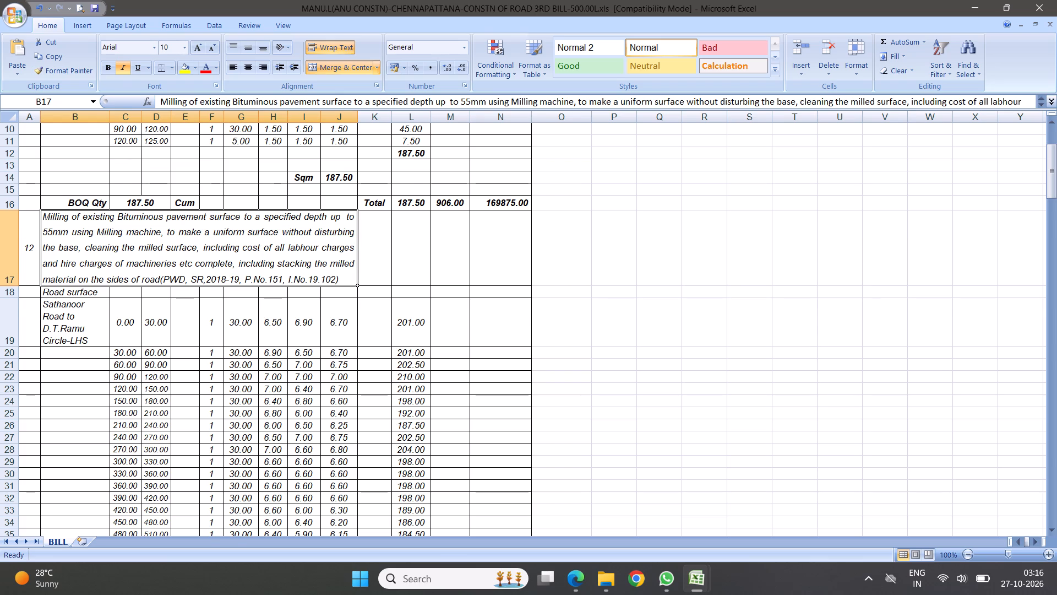
{"action": "scroll", "coordinate": [319, 370], "scroll_direction": "down", "scroll_amount": 5}
{"action": "scroll", "coordinate": [344, 333], "scroll_direction": "down", "scroll_amount": 13}
{"action": "left_click", "coordinate": [130, 289]}
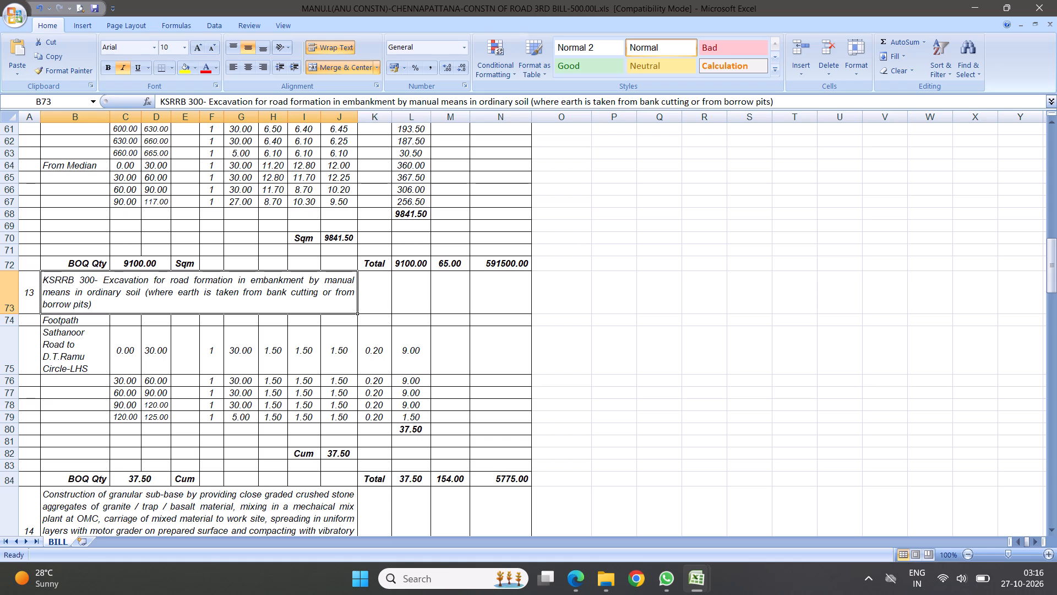
{"action": "double_click", "coordinate": [106, 303]}
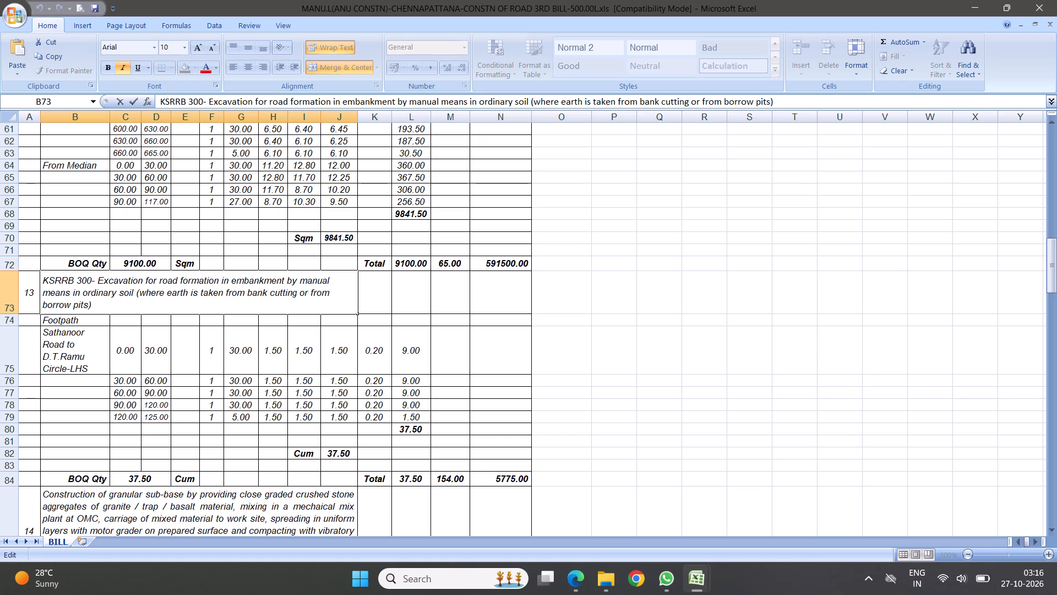
{"action": "type", "text": "in"}
{"action": "key", "text": "BackSpace"}
{"action": "key", "text": "BackSpace"}
{"action": "key", "text": "space"}
{"action": "type", "text": "including breaking of clods, spreading"}
{"action": "key", "text": "space"}
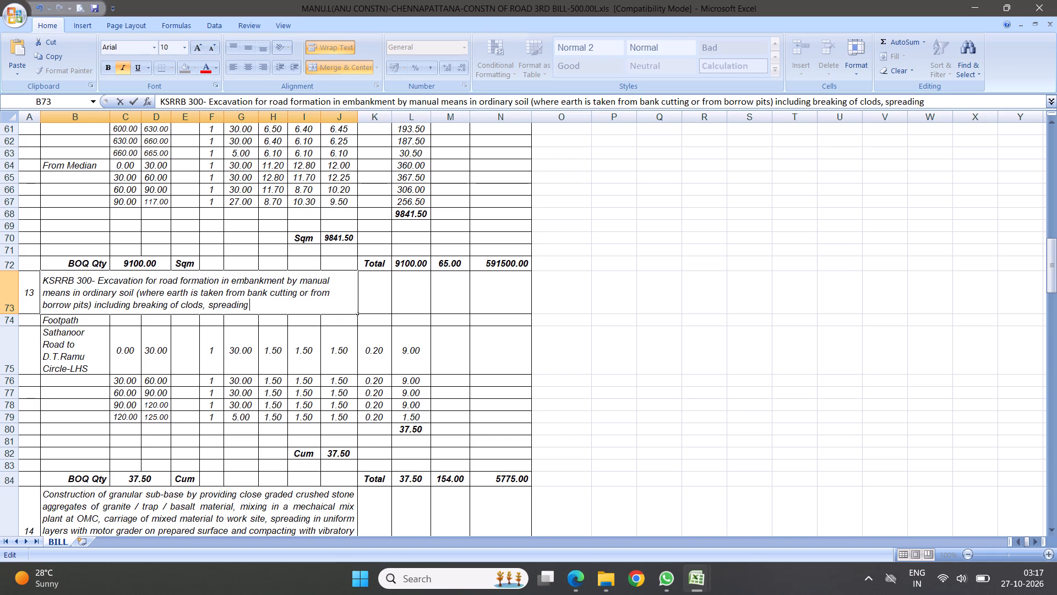
{"action": "type", "text": "to required line and"}
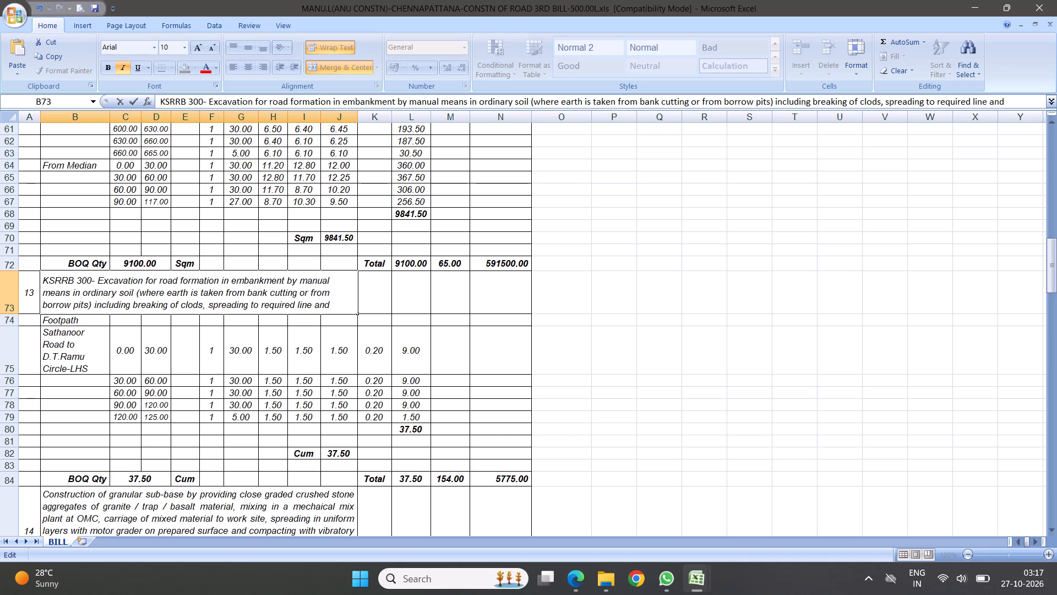
{"action": "key", "text": "space"}
{"action": "type", "text": "le"}
{"action": "type", "text": "vel, forming"}
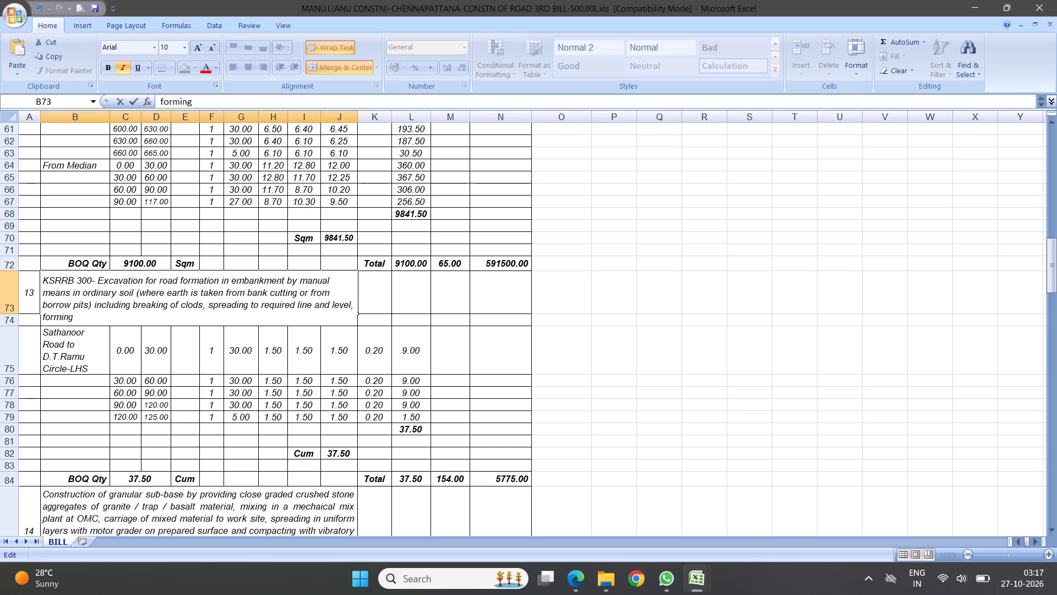
{"action": "type", "text": ". and cost"}
{"action": "key", "text": "space"}
{"action": "type", "text": "of all labhour"}
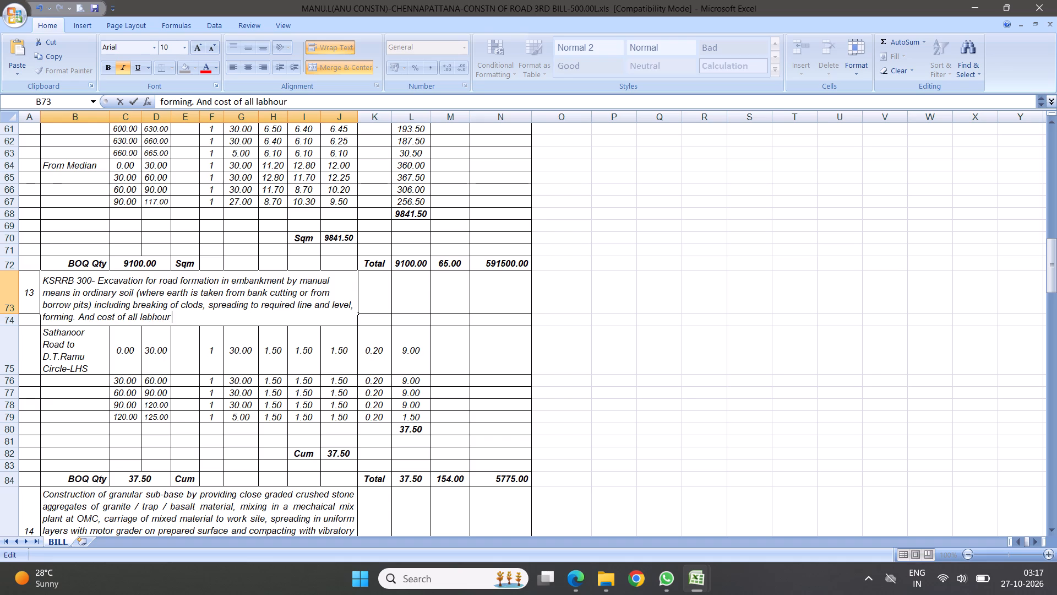
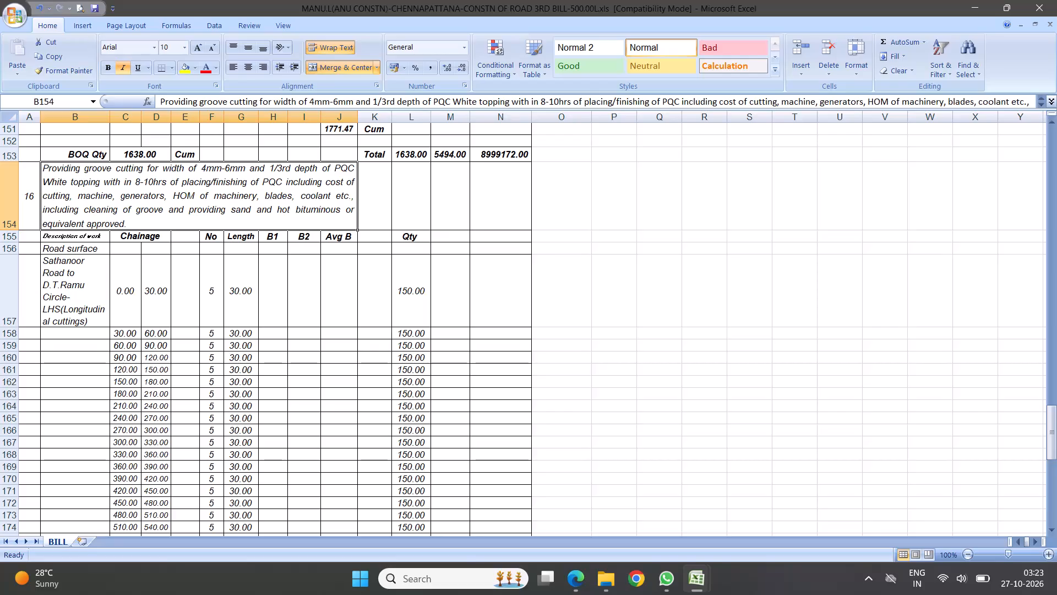
Check the bill's closing sub total, GST and total amount rows below item 16, and select empty cell O217.
{"action": "scroll", "coordinate": [211, 306], "scroll_direction": "down", "scroll_amount": 7}
{"action": "scroll", "coordinate": [299, 322], "scroll_direction": "down", "scroll_amount": 13}
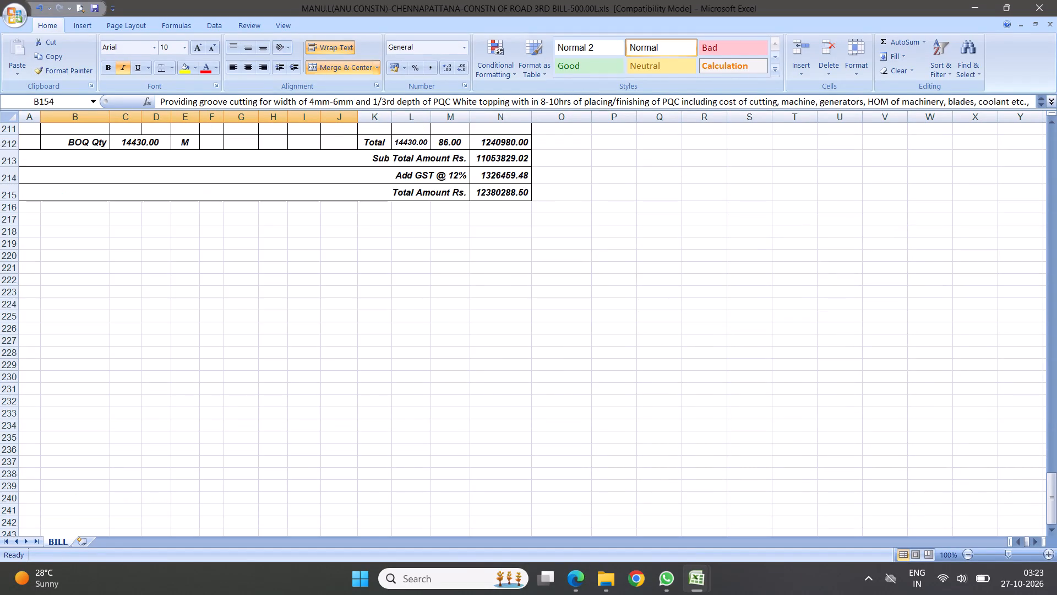
{"action": "scroll", "coordinate": [287, 285], "scroll_direction": "up", "scroll_amount": 4}
{"action": "left_click", "coordinate": [583, 386]}
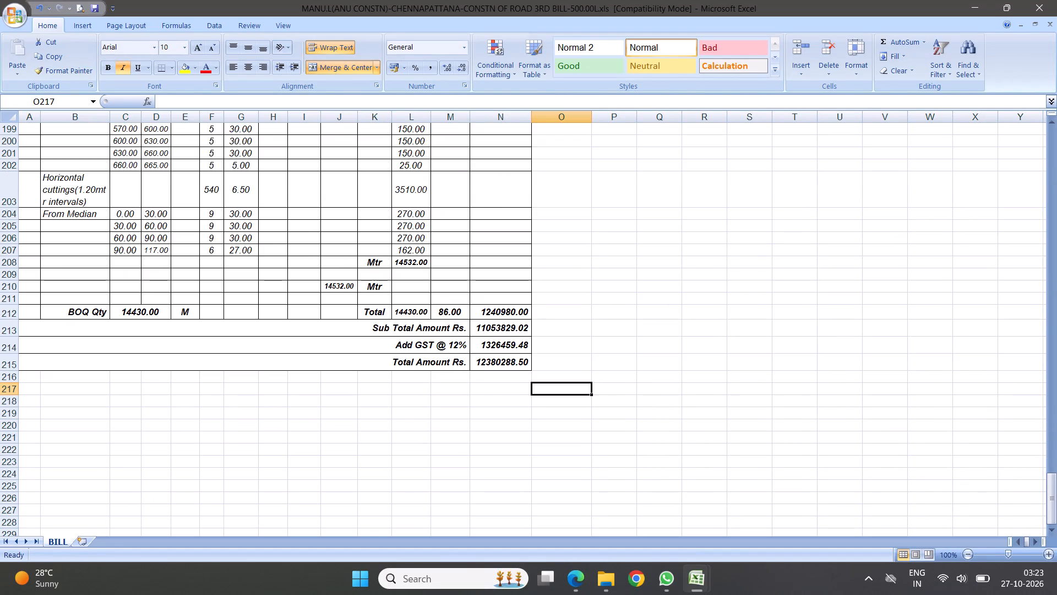
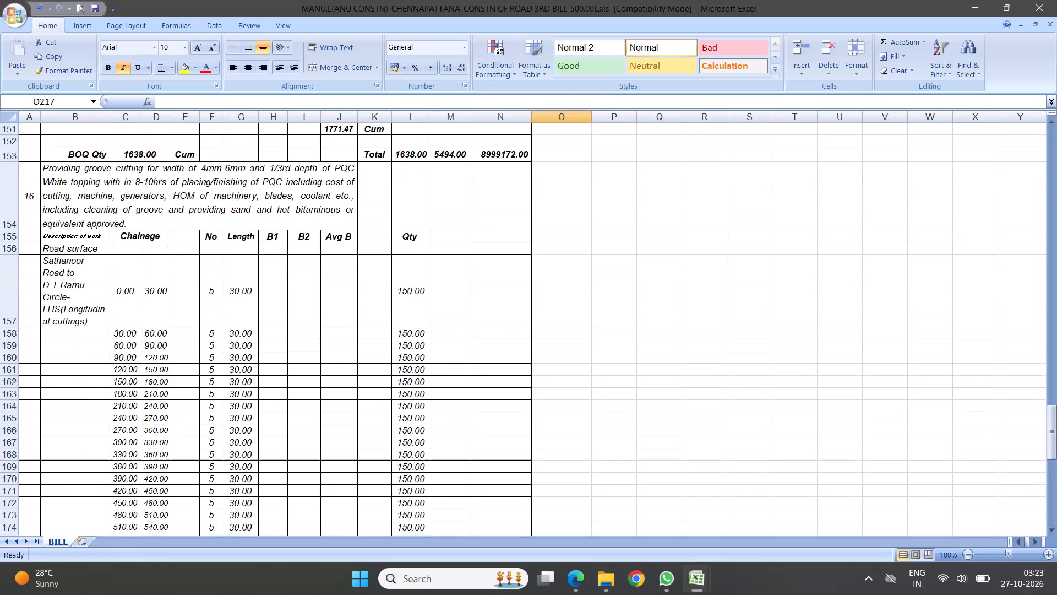
Review the groove cutting description of item 16 and the cobble stone paving description of item 8 in the bill.
{"action": "scroll", "coordinate": [395, 305], "scroll_direction": "up", "scroll_amount": 2}
{"action": "left_click", "coordinate": [163, 295]}
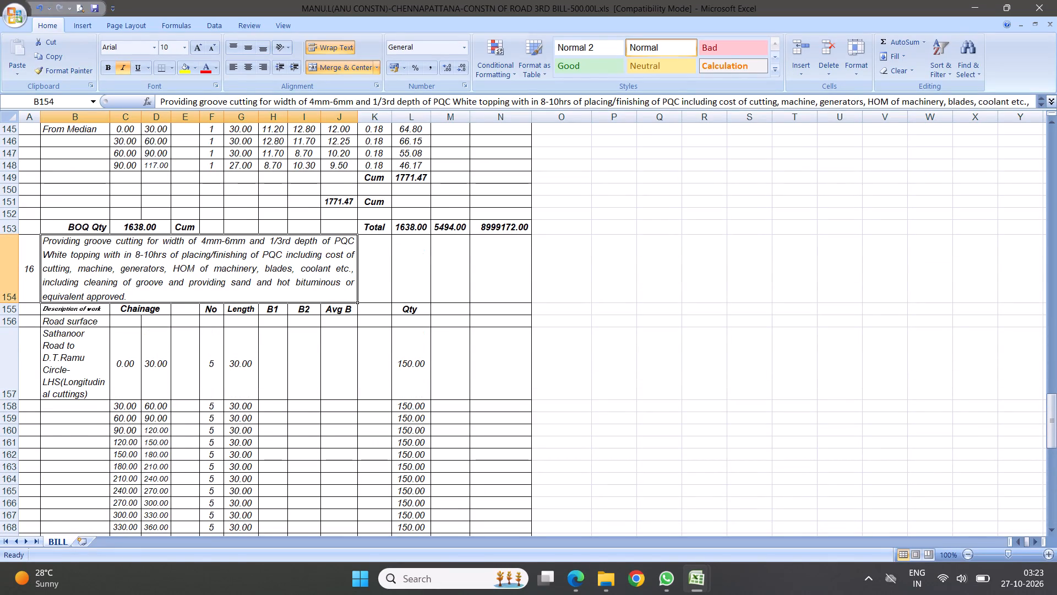
{"action": "scroll", "coordinate": [292, 311], "scroll_direction": "up", "scroll_amount": 20}
{"action": "scroll", "coordinate": [292, 311], "scroll_direction": "up", "scroll_amount": 4}
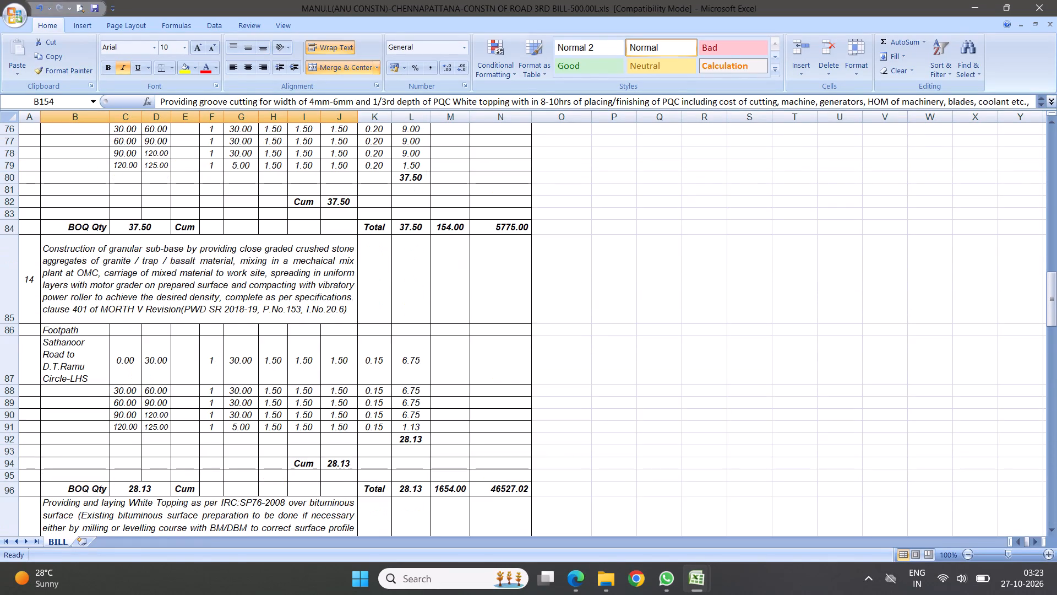
{"action": "scroll", "coordinate": [344, 298], "scroll_direction": "up", "scroll_amount": 20}
{"action": "scroll", "coordinate": [344, 298], "scroll_direction": "up", "scroll_amount": 9}
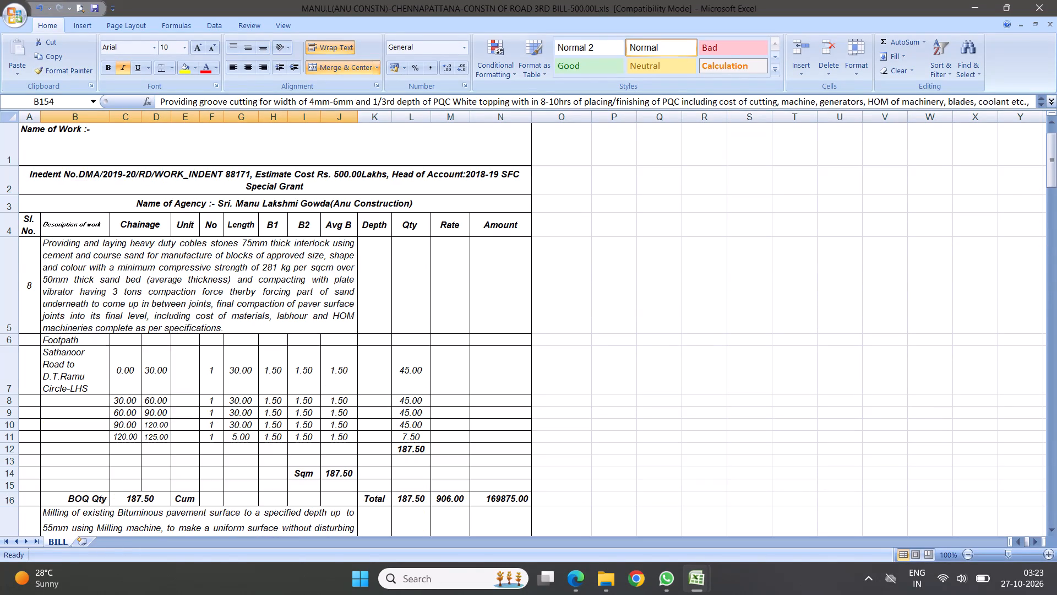
{"action": "scroll", "coordinate": [339, 294], "scroll_direction": "up", "scroll_amount": 3}
{"action": "left_click", "coordinate": [90, 284]}
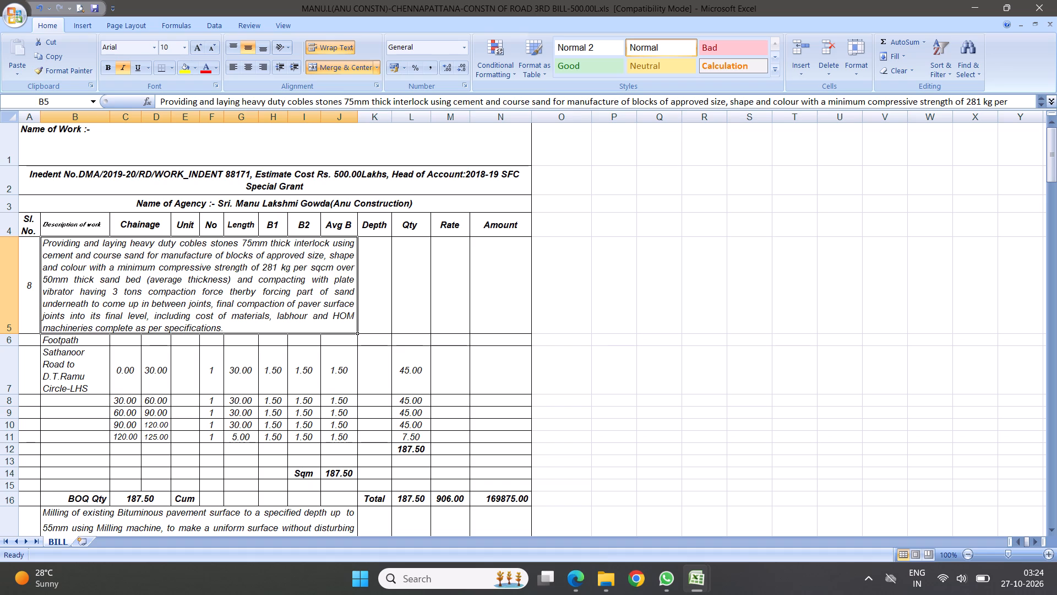
{"action": "left_click", "coordinate": [259, 285]}
{"action": "left_click", "coordinate": [246, 272]}
Review the bill's work descriptions in order: milling, embankment excavation, granular sub-base, White Topping and groove cutting.
{"action": "scroll", "coordinate": [288, 359], "scroll_direction": "down", "scroll_amount": 5}
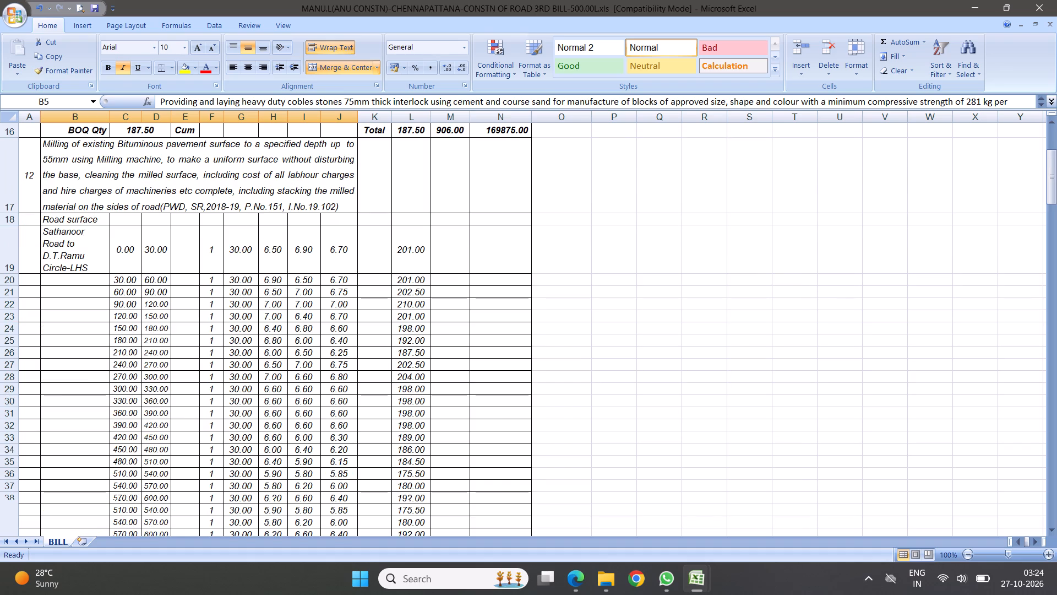
{"action": "left_click", "coordinate": [164, 160]}
{"action": "scroll", "coordinate": [280, 300], "scroll_direction": "up", "scroll_amount": 12}
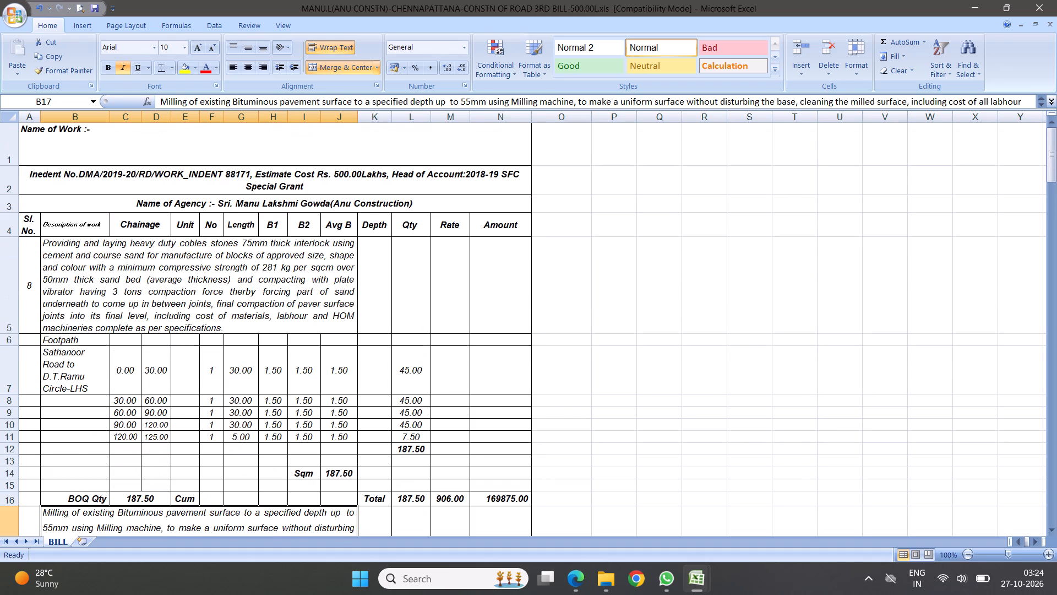
{"action": "scroll", "coordinate": [268, 289], "scroll_direction": "up", "scroll_amount": 2}
{"action": "scroll", "coordinate": [254, 330], "scroll_direction": "down", "scroll_amount": 20}
{"action": "scroll", "coordinate": [254, 330], "scroll_direction": "down", "scroll_amount": 2}
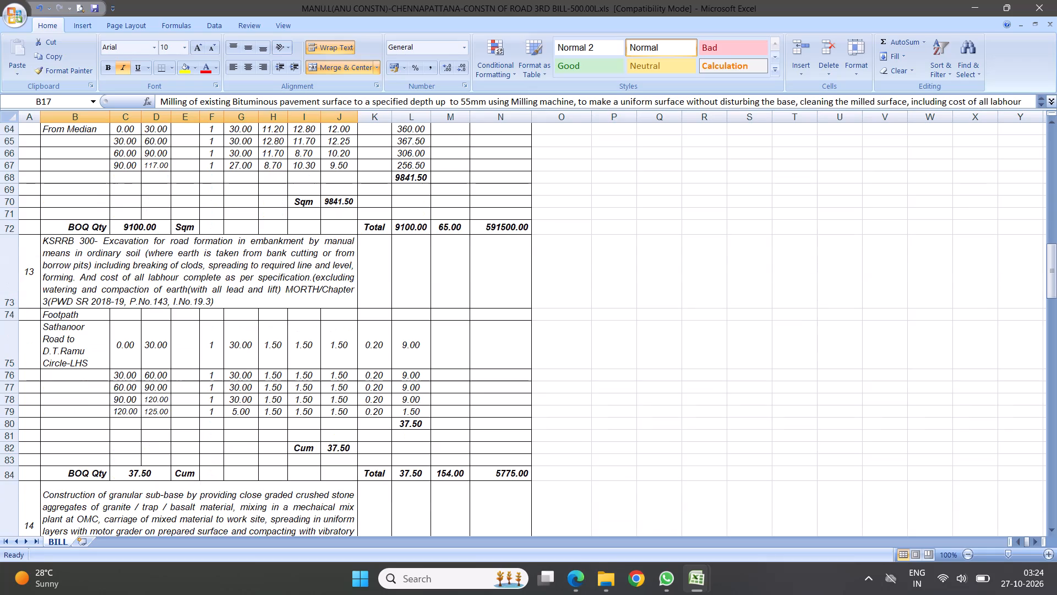
{"action": "left_click", "coordinate": [235, 286]}
{"action": "scroll", "coordinate": [503, 329], "scroll_direction": "down", "scroll_amount": 5}
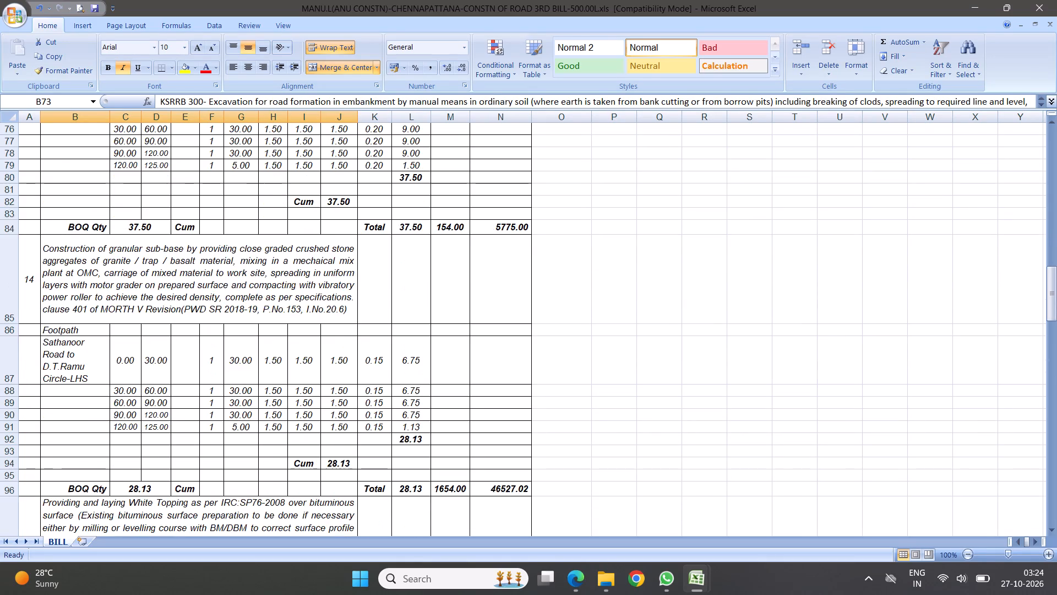
{"action": "scroll", "coordinate": [295, 268], "scroll_direction": "down", "scroll_amount": 1}
{"action": "left_click", "coordinate": [239, 222]}
{"action": "scroll", "coordinate": [280, 284], "scroll_direction": "down", "scroll_amount": 8}
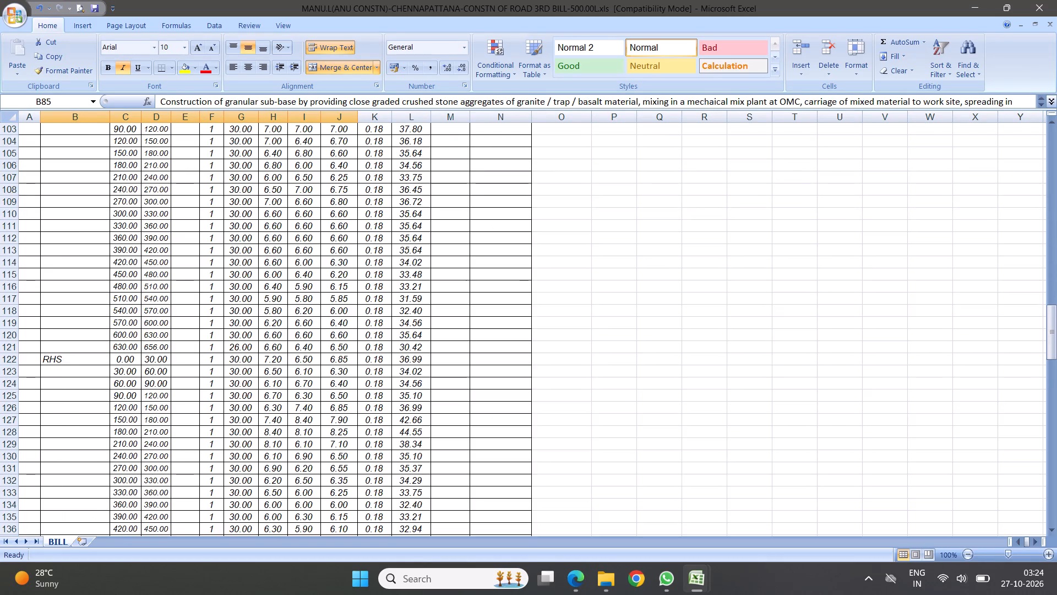
{"action": "scroll", "coordinate": [255, 235], "scroll_direction": "up", "scroll_amount": 5}
{"action": "left_click", "coordinate": [175, 299]}
{"action": "scroll", "coordinate": [351, 291], "scroll_direction": "down", "scroll_amount": 19}
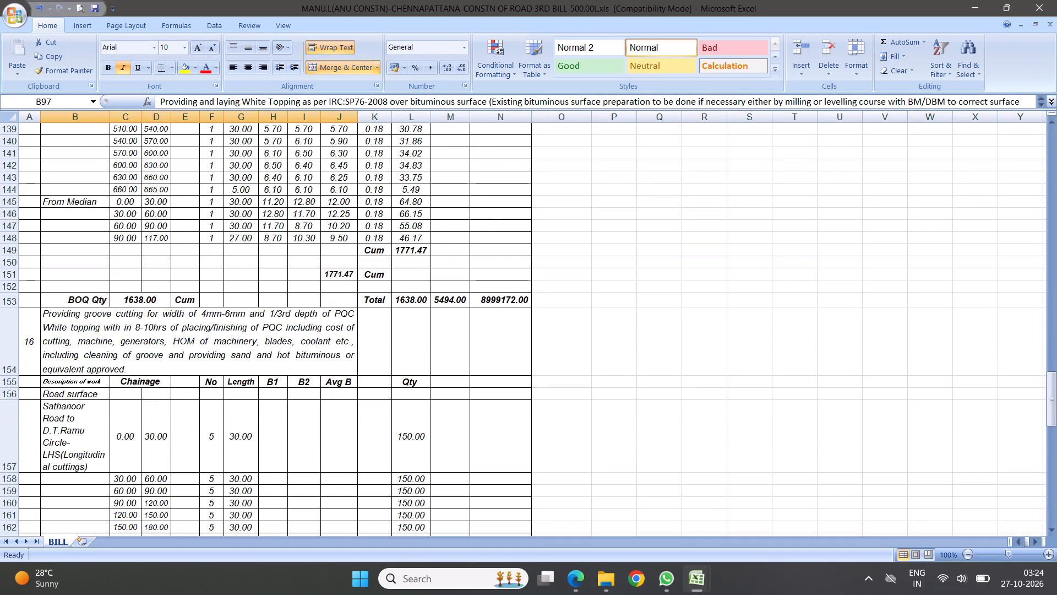
{"action": "left_click", "coordinate": [150, 307]}
Check the formulas behind the Sub Total Amount and the Add GST @ 12% amount at the end of the bill.
{"action": "scroll", "coordinate": [195, 311], "scroll_direction": "down", "scroll_amount": 11}
{"action": "scroll", "coordinate": [279, 299], "scroll_direction": "down", "scroll_amount": 7}
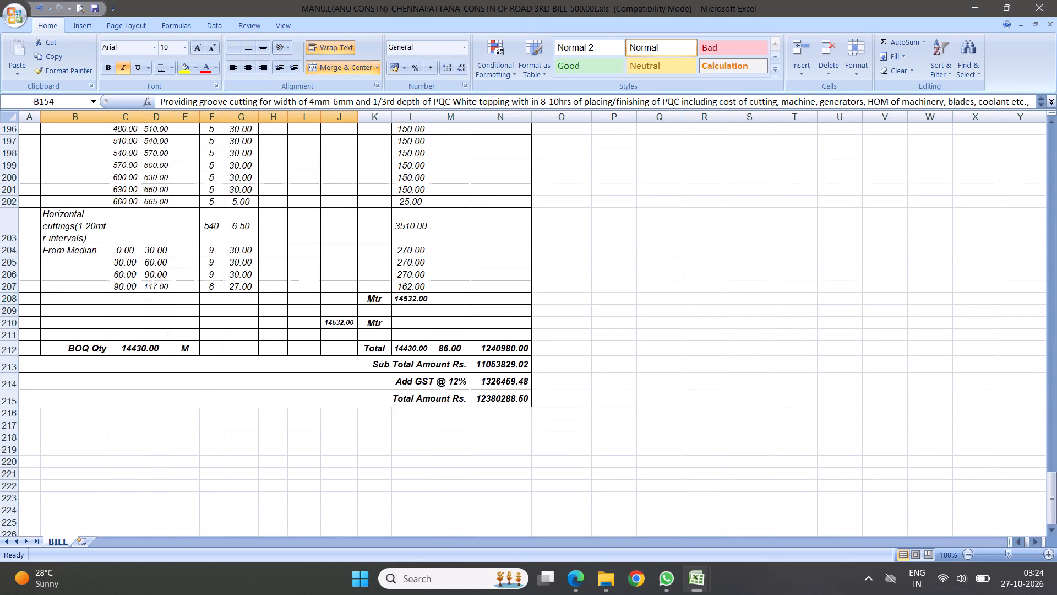
{"action": "scroll", "coordinate": [295, 295], "scroll_direction": "down", "scroll_amount": 4}
{"action": "scroll", "coordinate": [281, 241], "scroll_direction": "up", "scroll_amount": 4}
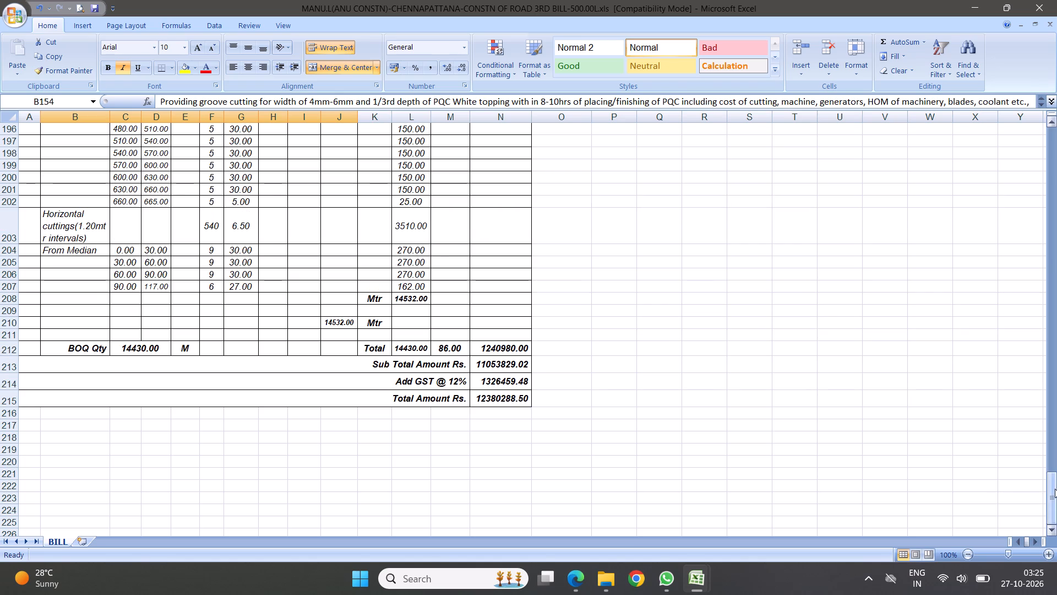
{"action": "left_click_drag", "start_coordinate": [1055, 489], "coordinate": [1042, 551]}
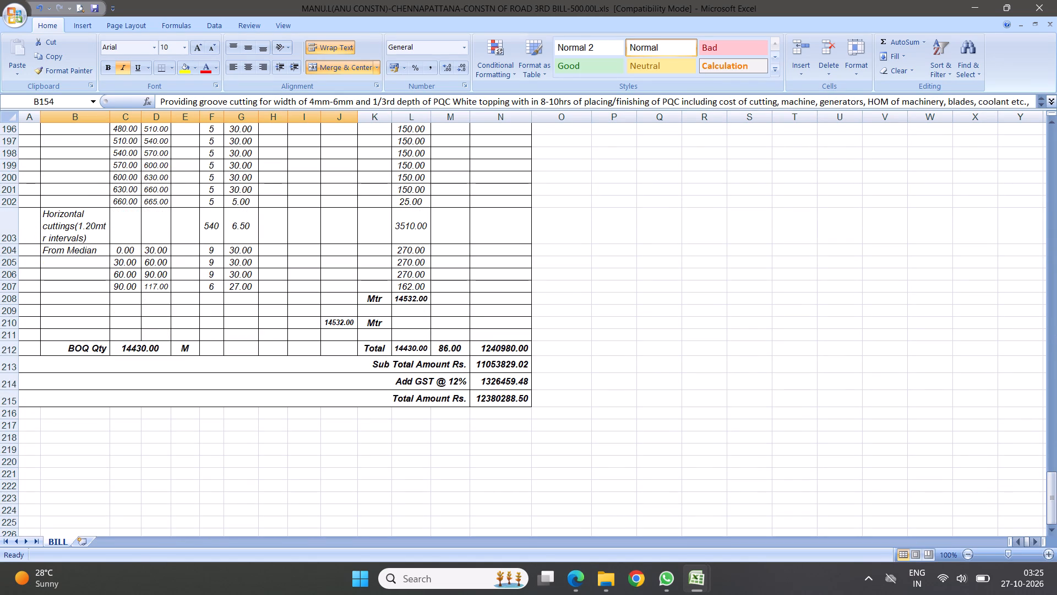
{"action": "left_click", "coordinate": [485, 364]}
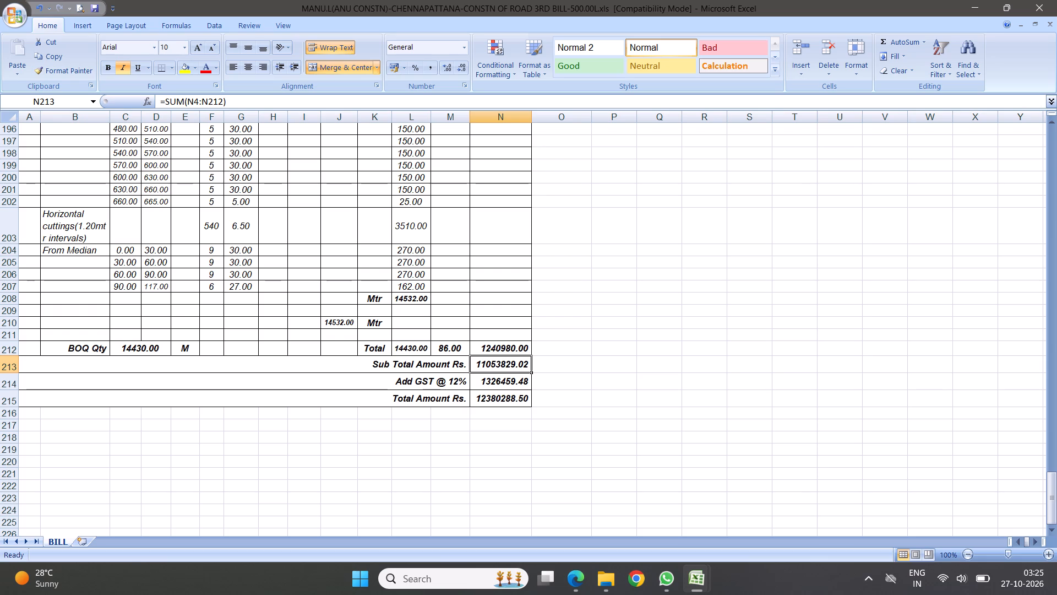
{"action": "left_click", "coordinate": [609, 361]}
{"action": "left_click", "coordinate": [515, 367]}
{"action": "left_click", "coordinate": [496, 381]}
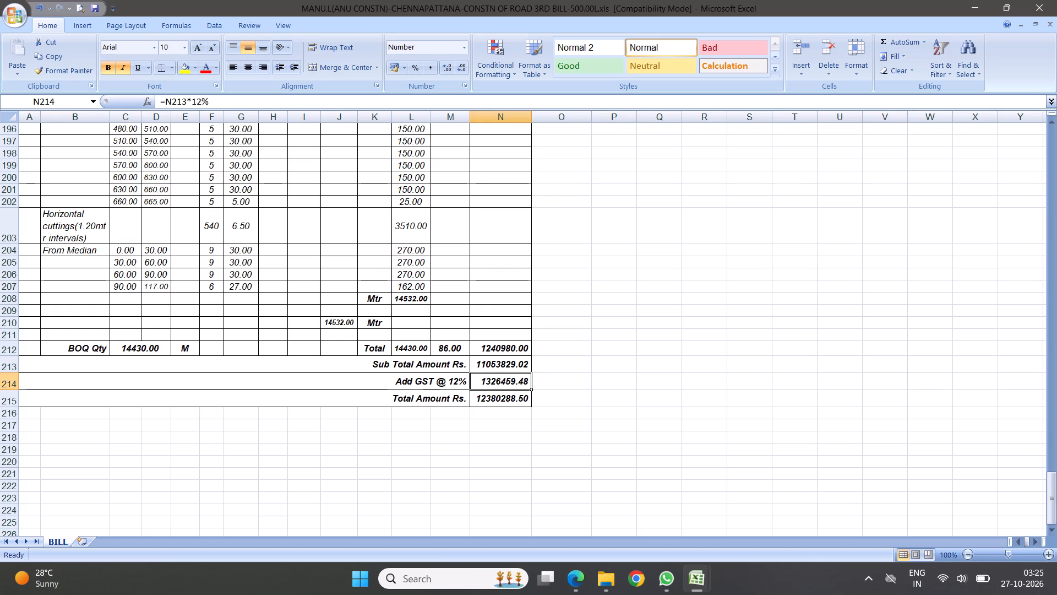
{"action": "left_click", "coordinate": [660, 391]}
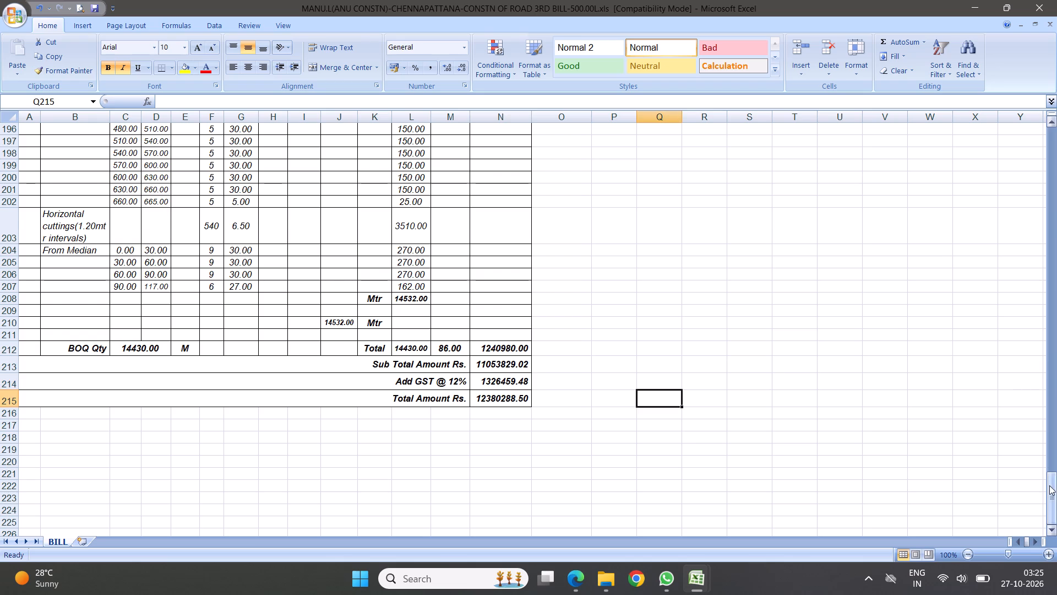
Return to the beginning of the bill, save the workbook and close it.
{"action": "left_click_drag", "start_coordinate": [1049, 485], "coordinate": [1050, 48]}
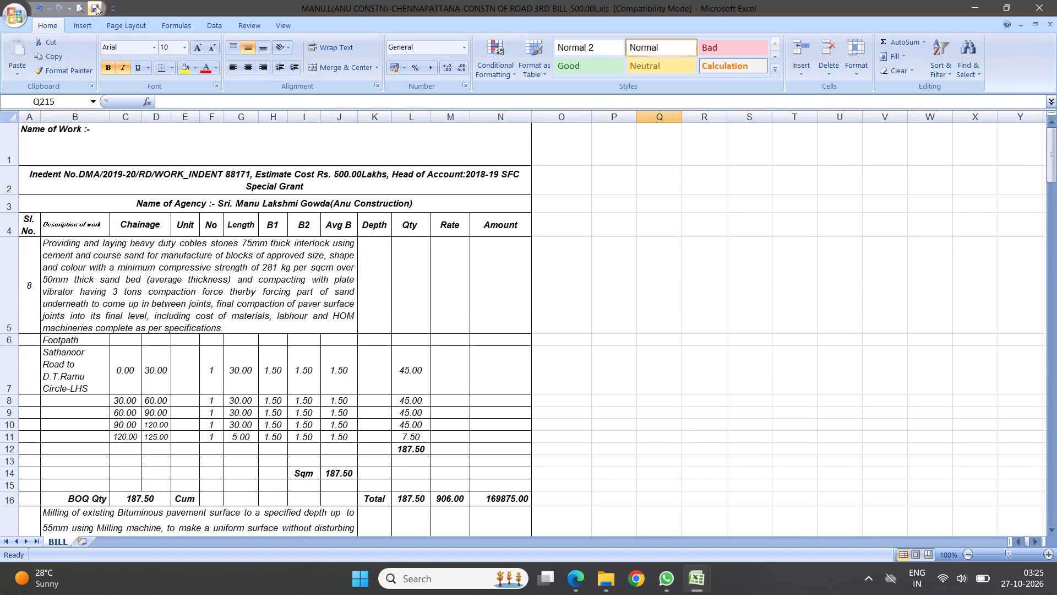
{"action": "left_click", "coordinate": [96, 6]}
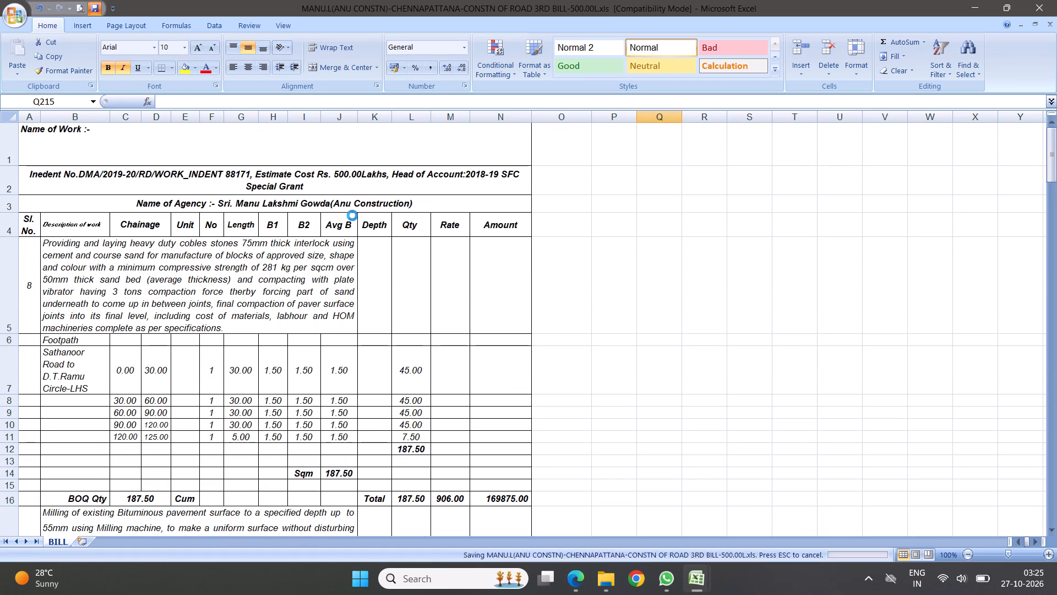
{"action": "left_click", "coordinate": [1049, 24]}
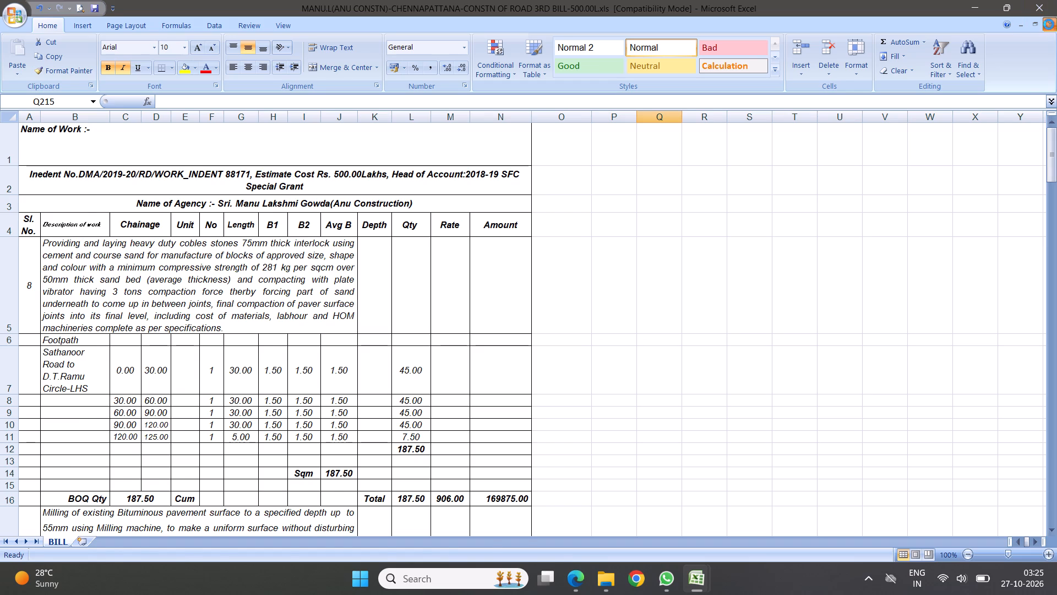
Close the CSR 2016-17 SOUTH ZONE workbook, saving its changes.
{"action": "left_click", "coordinate": [1049, 24]}
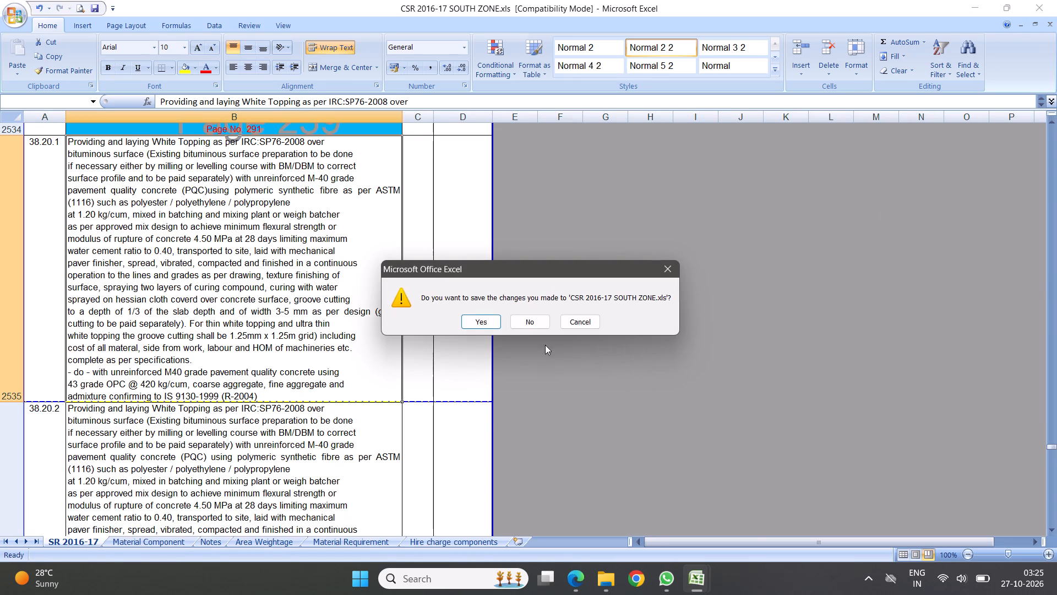
{"action": "left_click", "coordinate": [472, 321]}
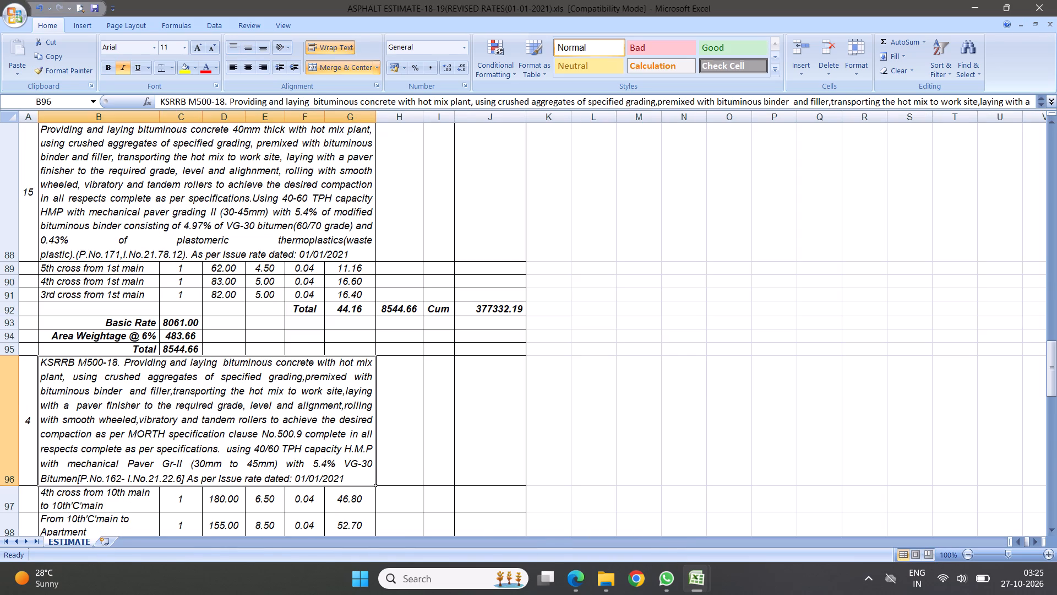
Close the remaining estimate workbooks, discarding the changes to IMPROVEMENTS & FOOTPATH-2018-19-REVISED.
{"action": "left_click", "coordinate": [1051, 21]}
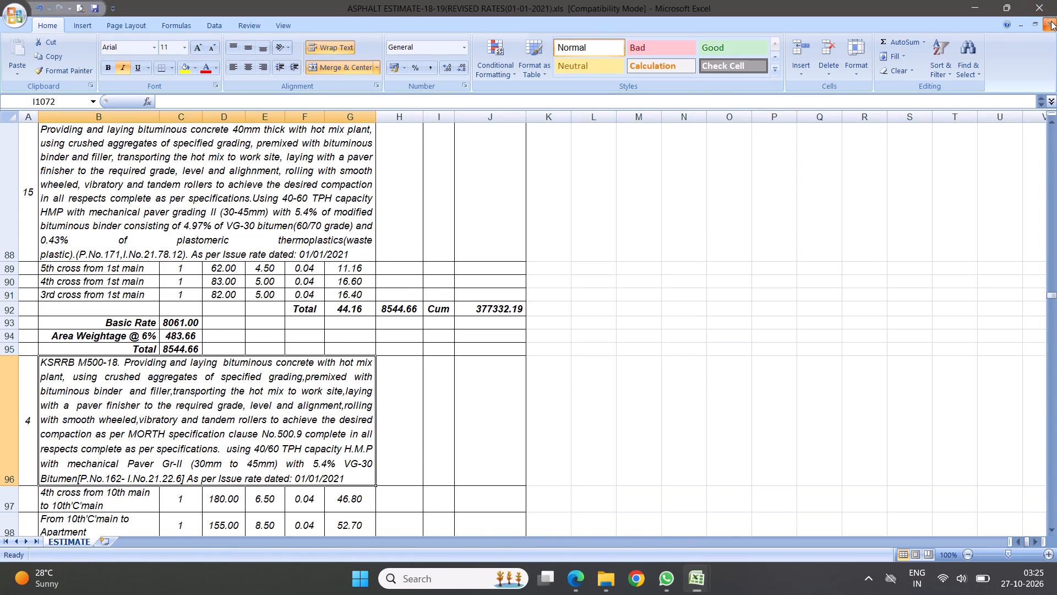
{"action": "left_click", "coordinate": [1051, 21]}
{"action": "left_click", "coordinate": [1051, 21]}
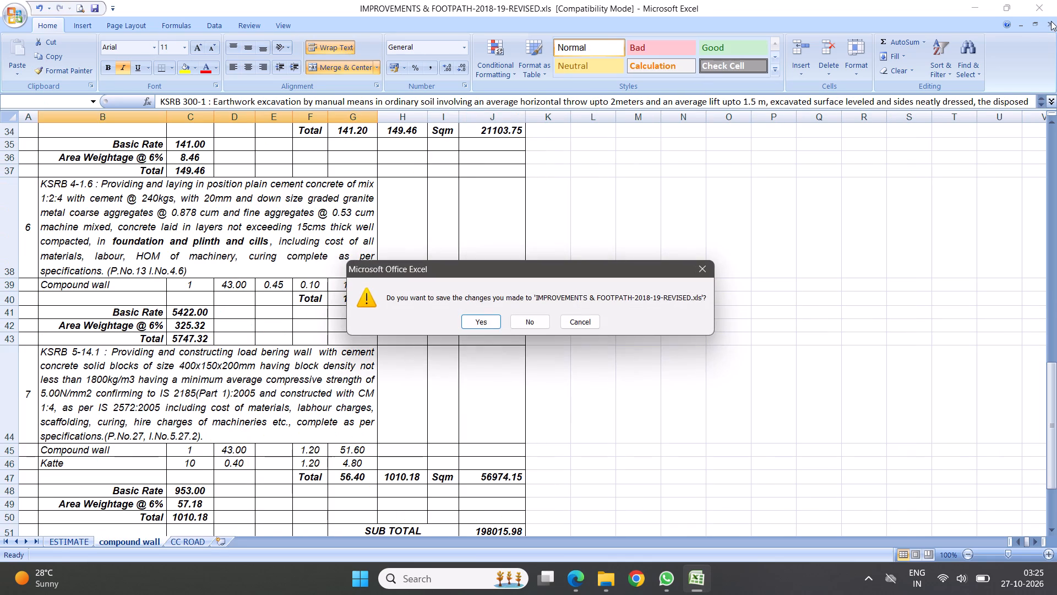
{"action": "left_click", "coordinate": [528, 323]}
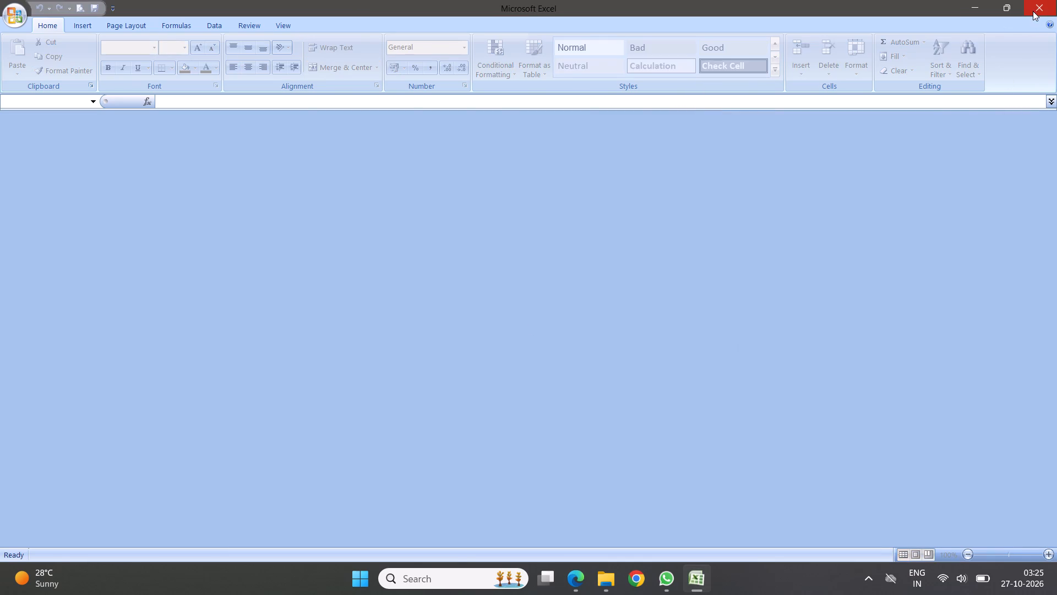
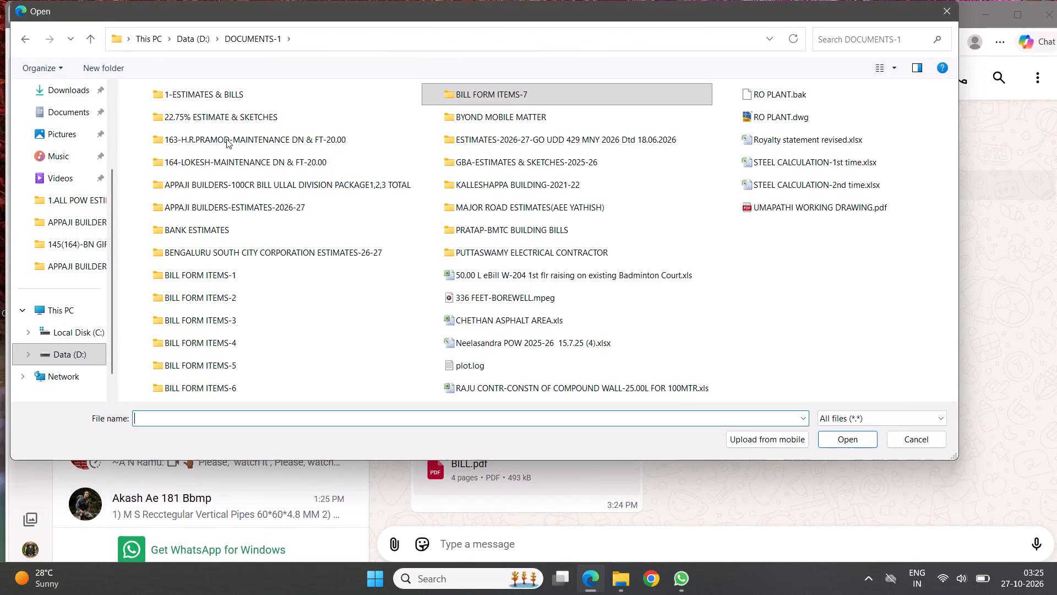
Select the CHENNAPATTANA road construction 3rd bill workbook (500.00L) from its final bill folder in BILL FORM ITEMS-7 for attaching to the chat.
{"action": "left_click", "coordinate": [90, 44]}
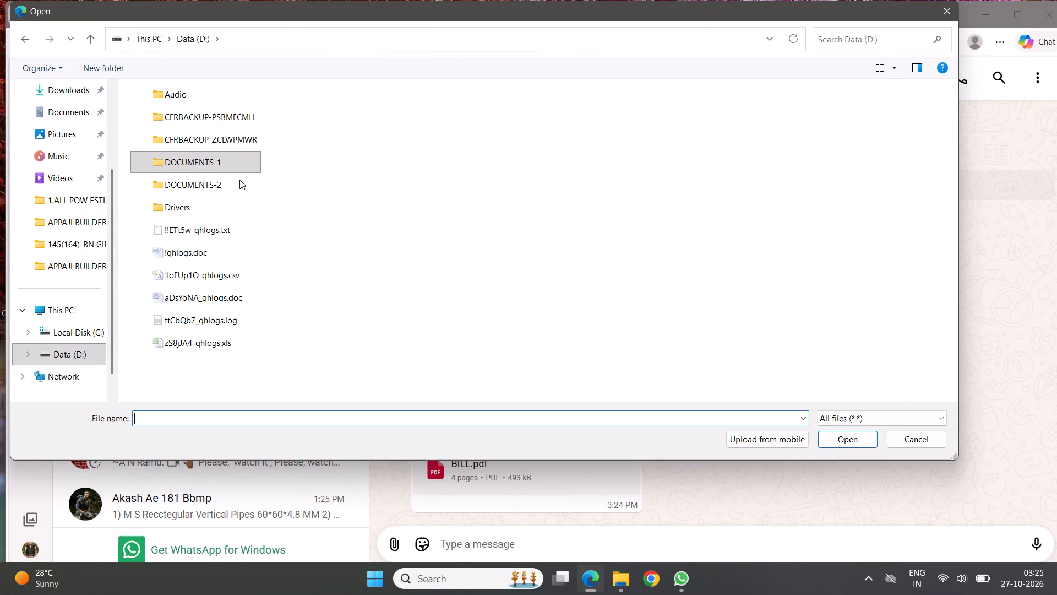
{"action": "double_click", "coordinate": [221, 160]}
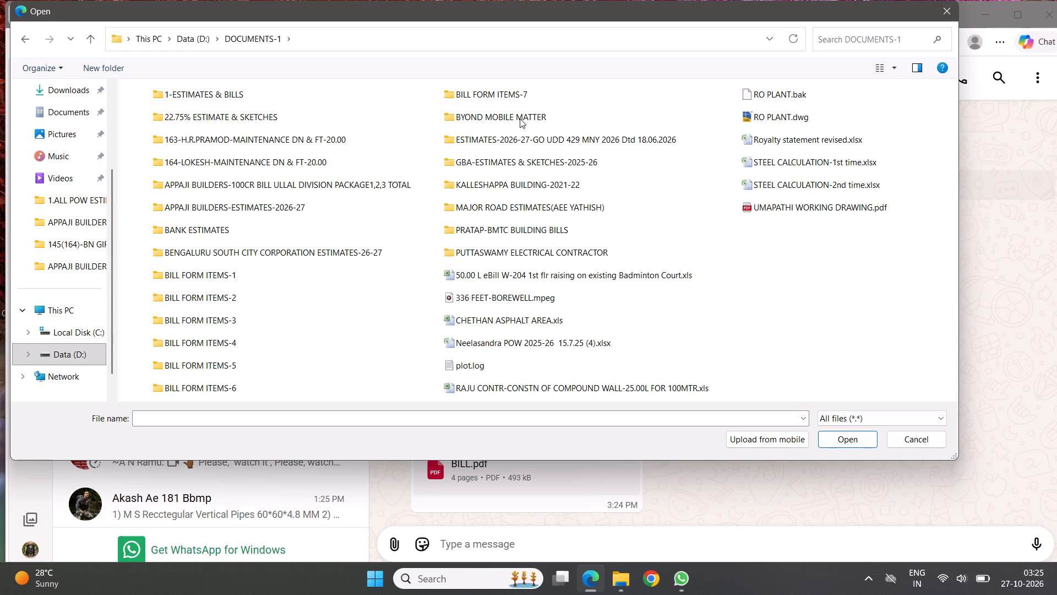
{"action": "double_click", "coordinate": [499, 96]}
{"action": "scroll", "coordinate": [675, 246], "scroll_direction": "down", "scroll_amount": 2}
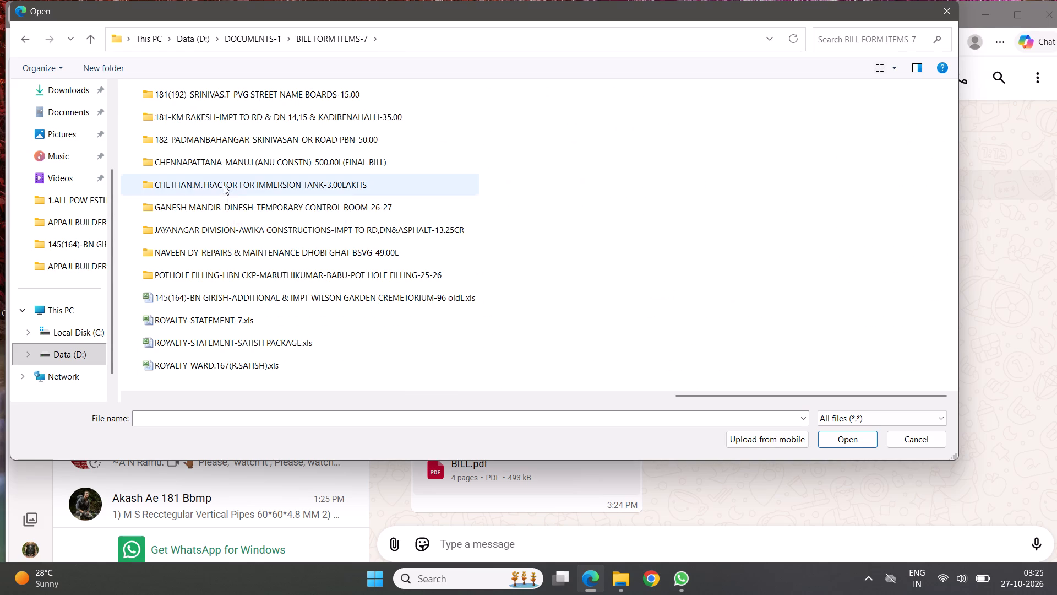
{"action": "double_click", "coordinate": [205, 161]}
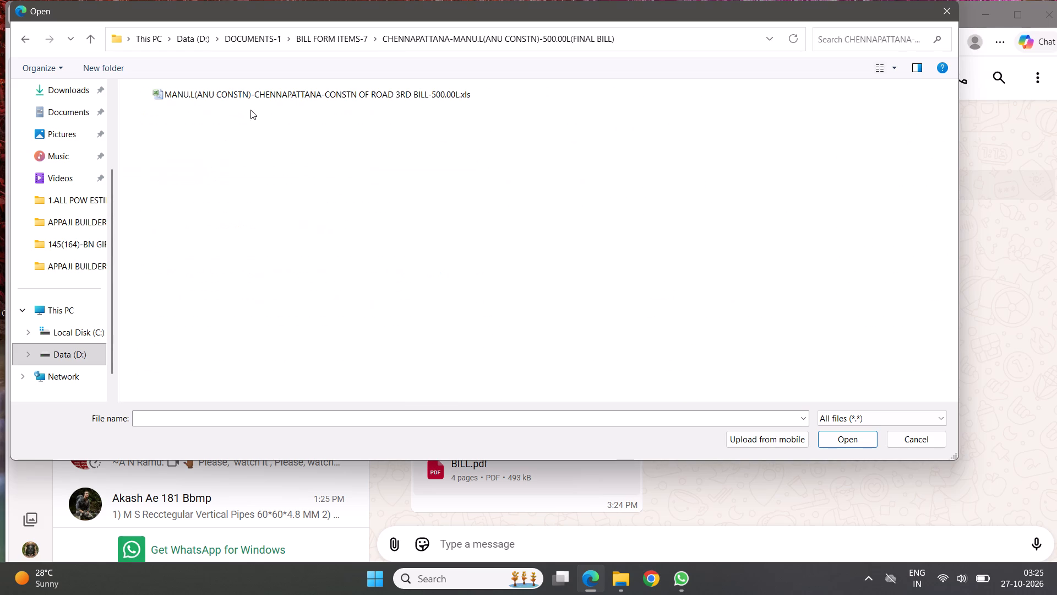
{"action": "left_click", "coordinate": [269, 88]}
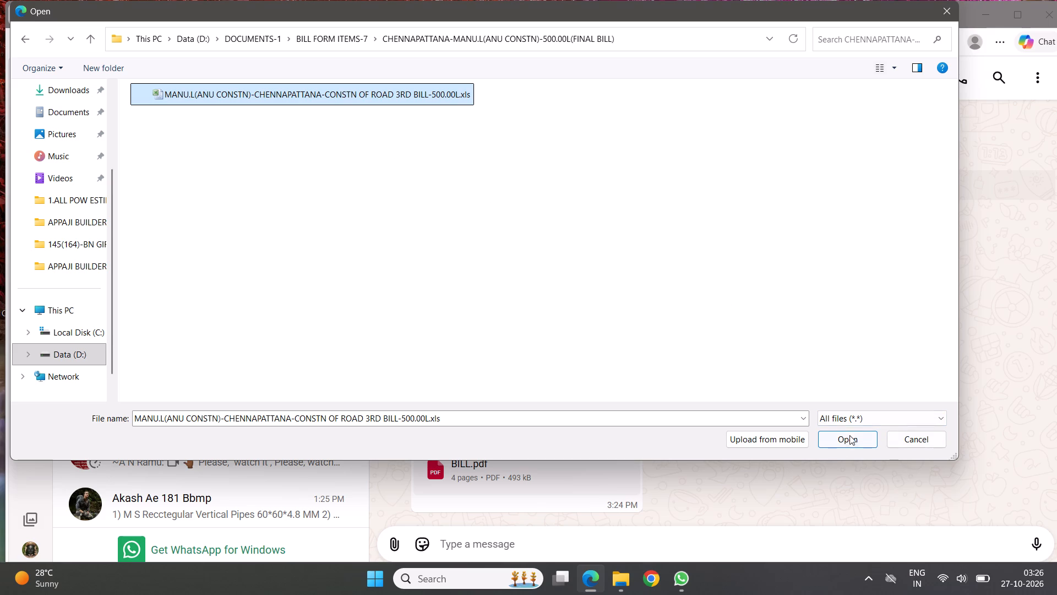